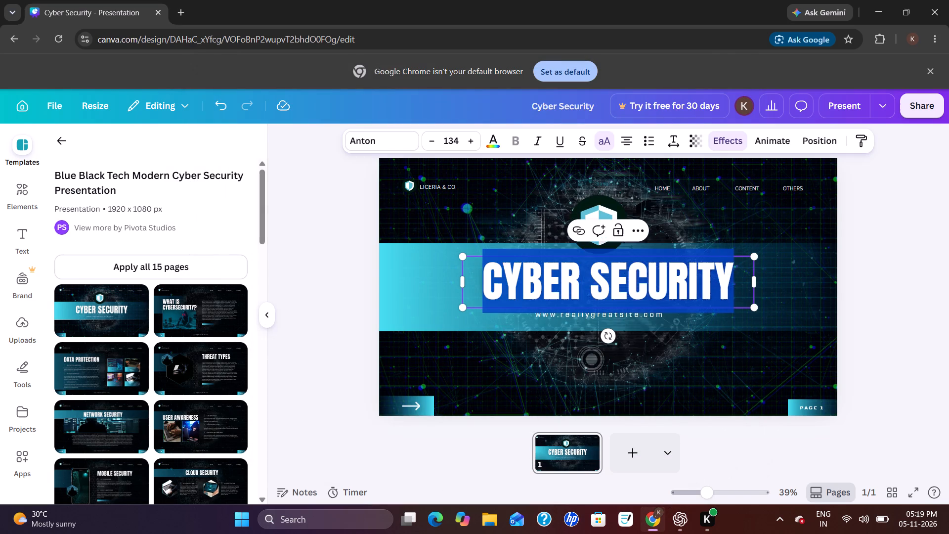
key("BackSpace")
key("ctrl+v")
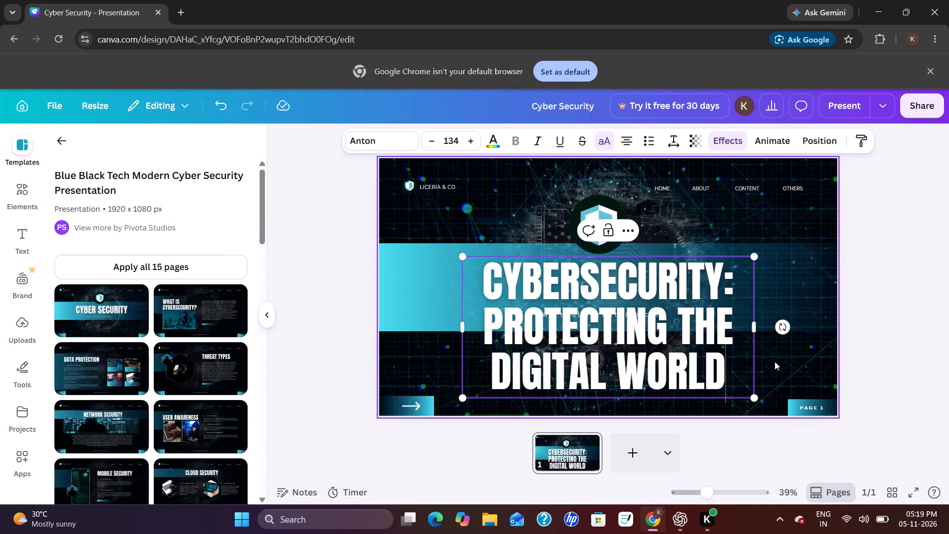
Widen the cover title's text box to span the whole slide and reduce its font size to 99.2.
left_click_drag(759, 327, 819, 293)
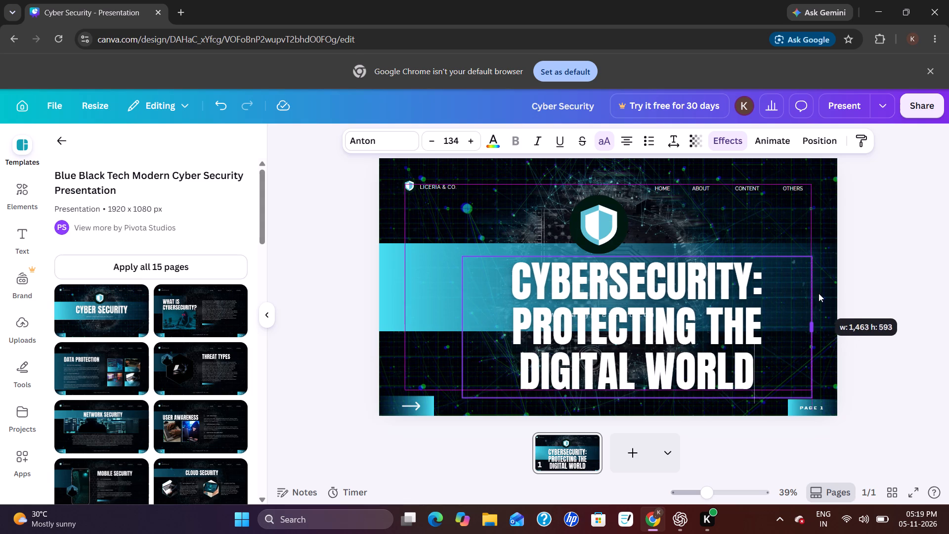
left_click_drag(819, 293, 839, 287)
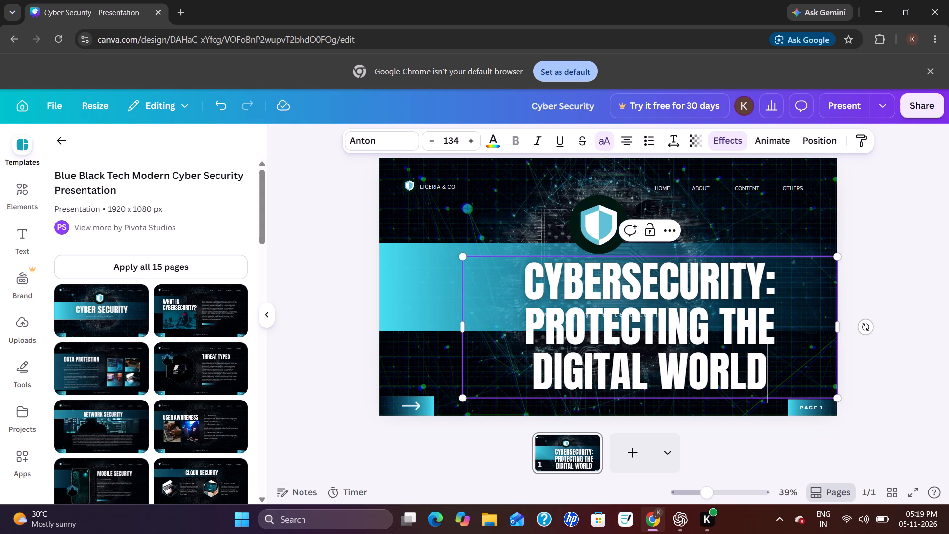
left_click_drag(461, 331, 364, 328)
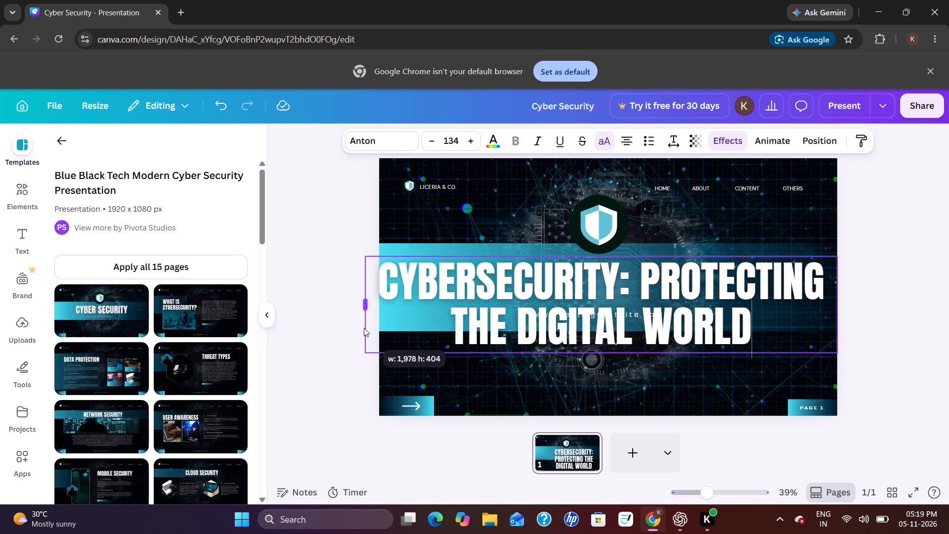
left_click_drag(364, 328, 367, 326)
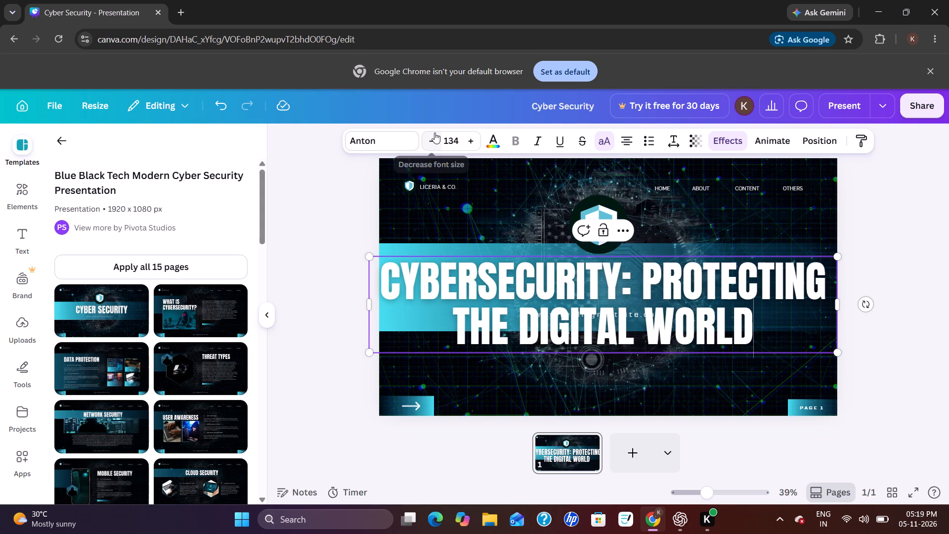
triple_click(434, 133)
triple_click(434, 133)
triple_click(434, 133)
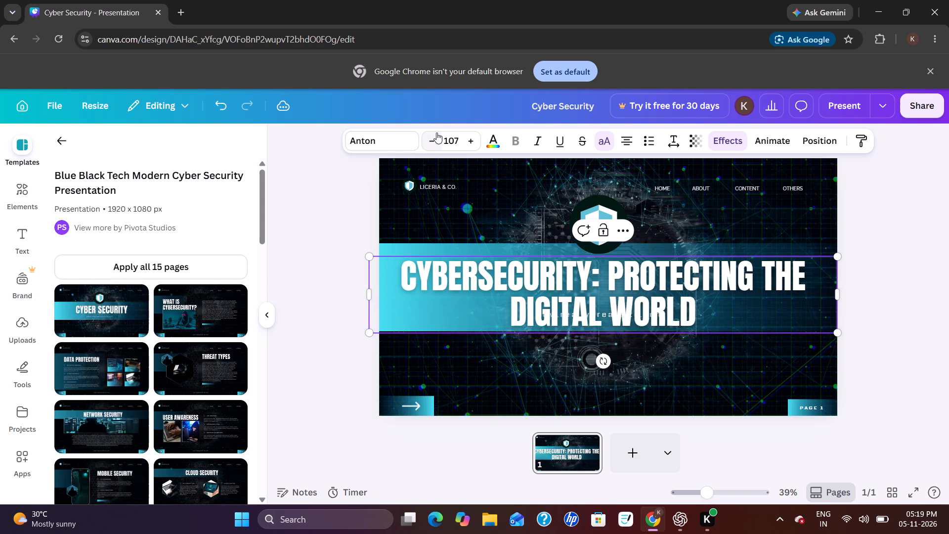
left_click(832, 241)
Move the web address line to the bottom edge of the blue band and place the title on the band above it.
left_click_drag(736, 286, 736, 276)
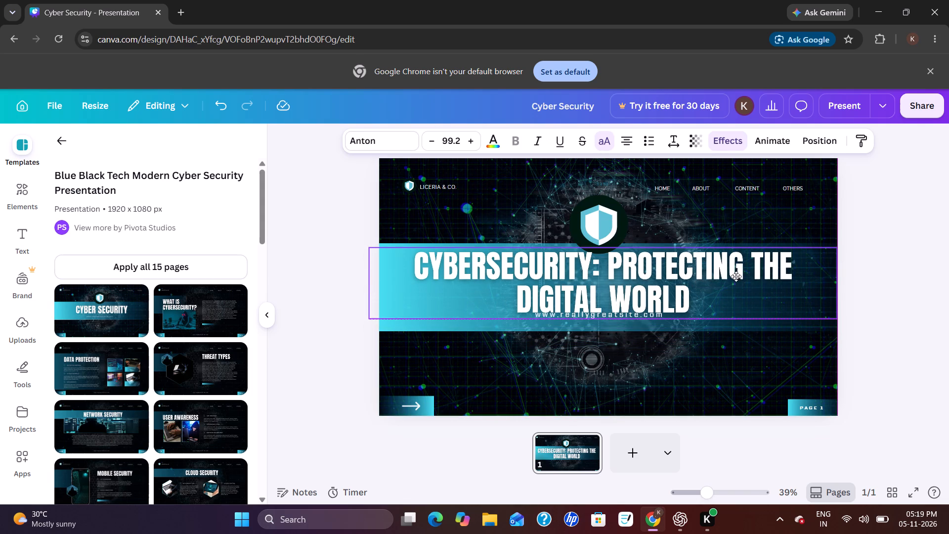
left_click_drag(736, 276, 726, 262)
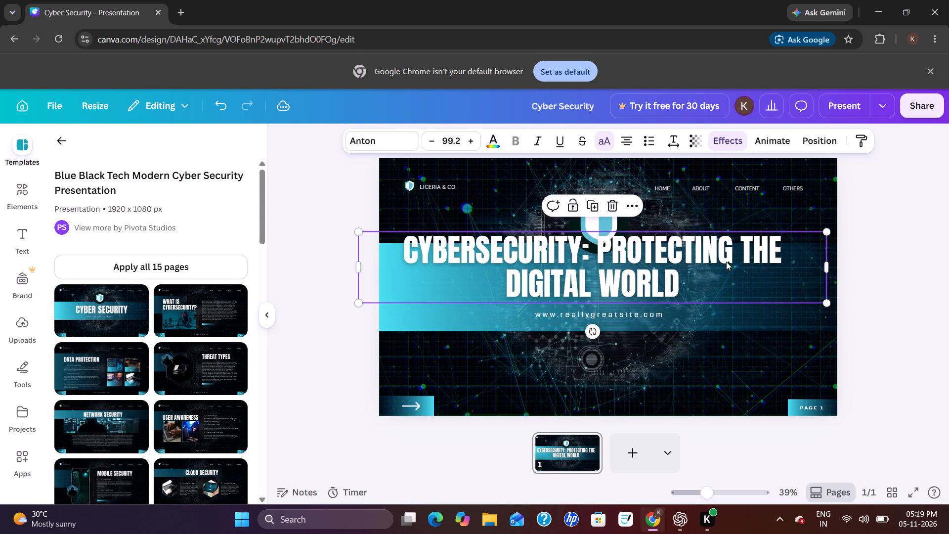
left_click_drag(650, 314, 650, 320)
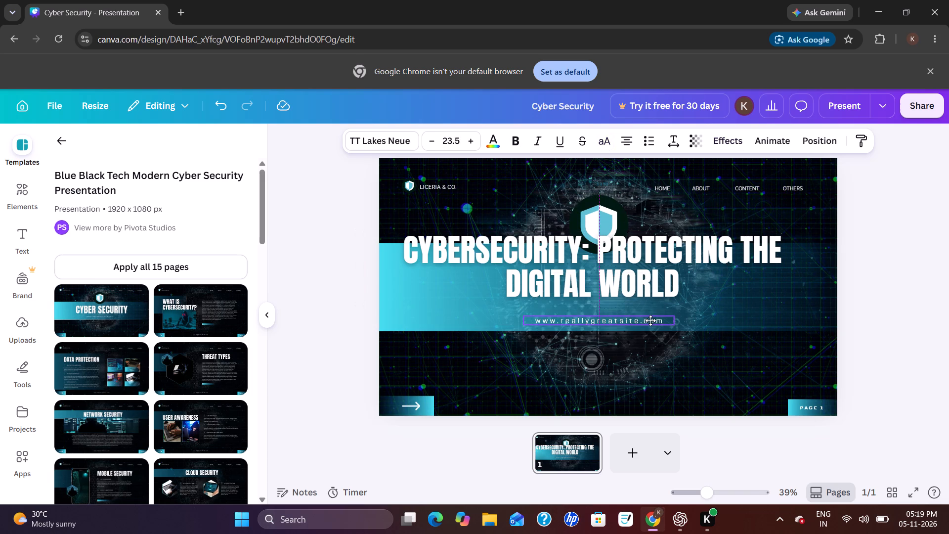
left_click_drag(650, 320, 649, 324)
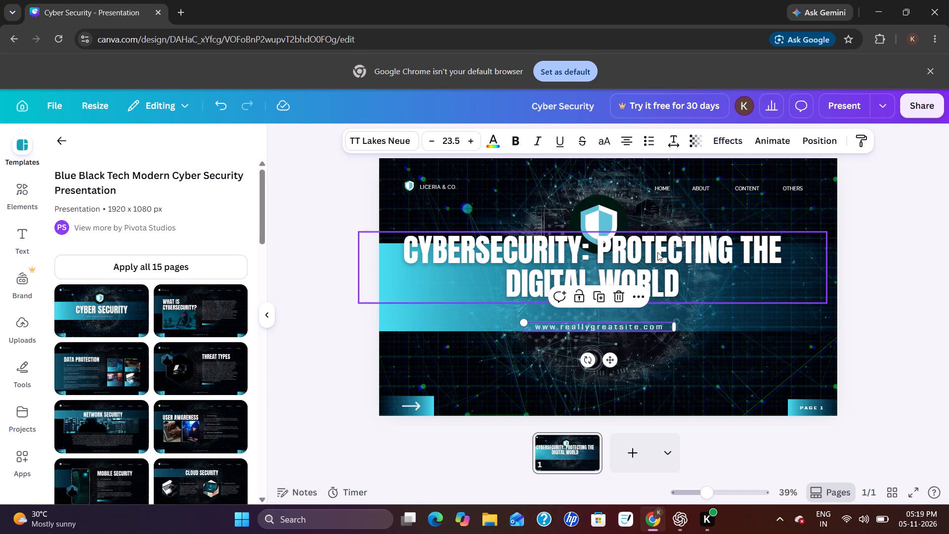
left_click_drag(657, 252, 655, 274)
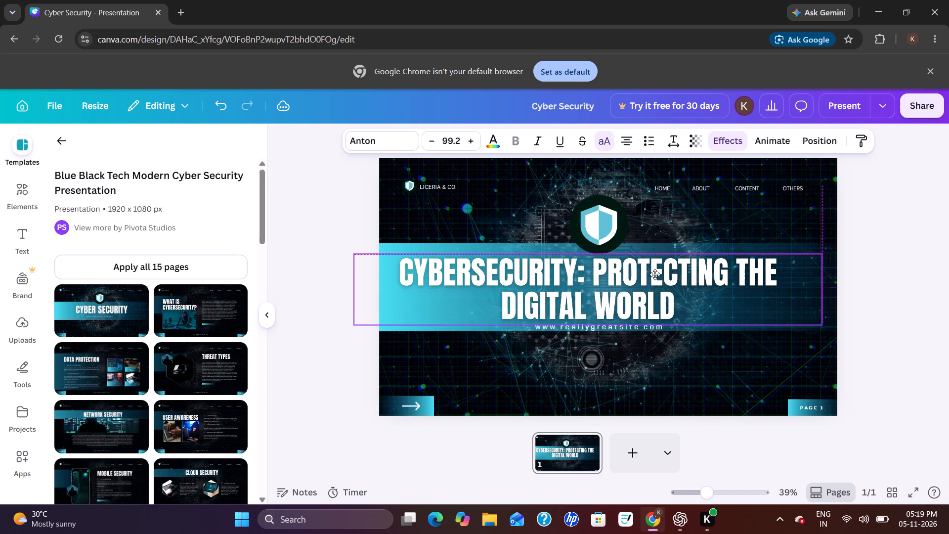
left_click_drag(655, 274, 655, 275)
Move the shield logo up clear of the title, and nudge the title slightly higher on the blue band.
left_click_drag(601, 210, 601, 196)
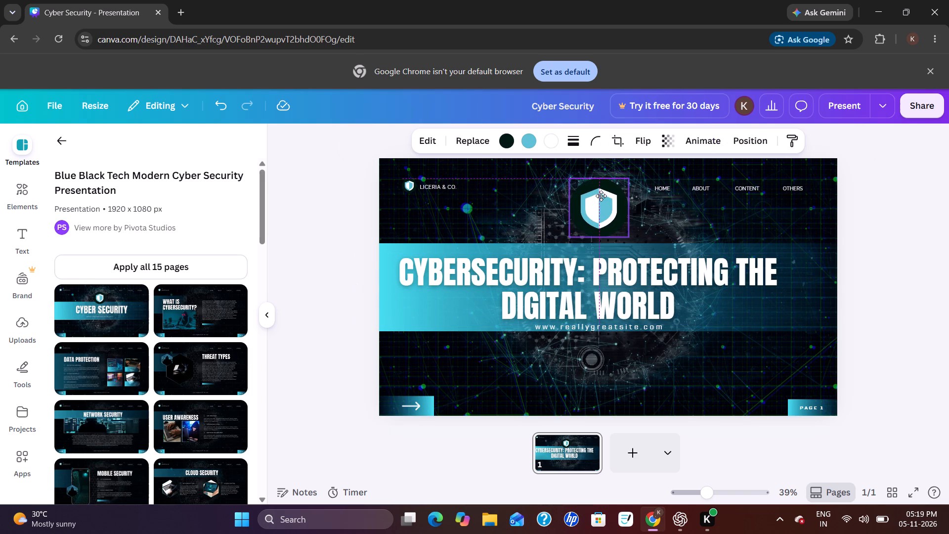
left_click_drag(601, 196, 600, 196)
left_click(915, 206)
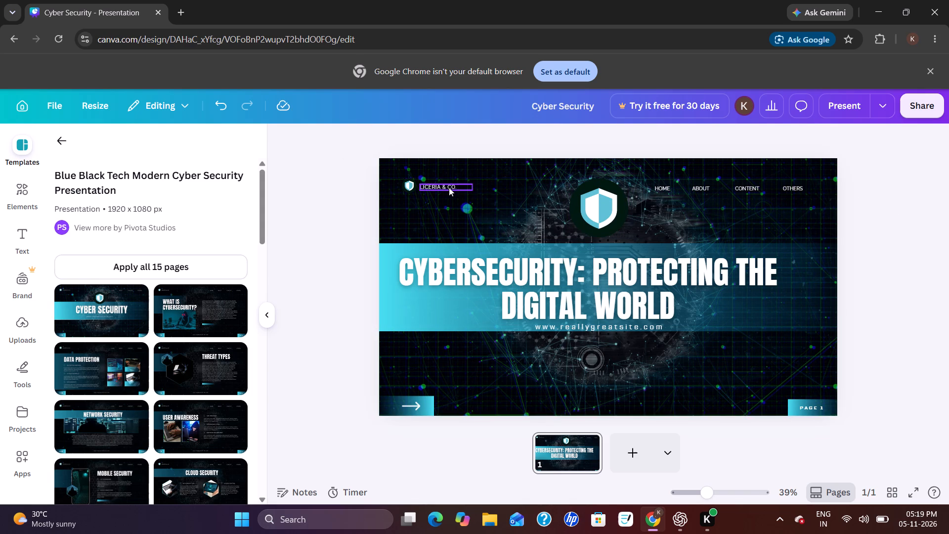
left_click_drag(582, 281, 583, 274)
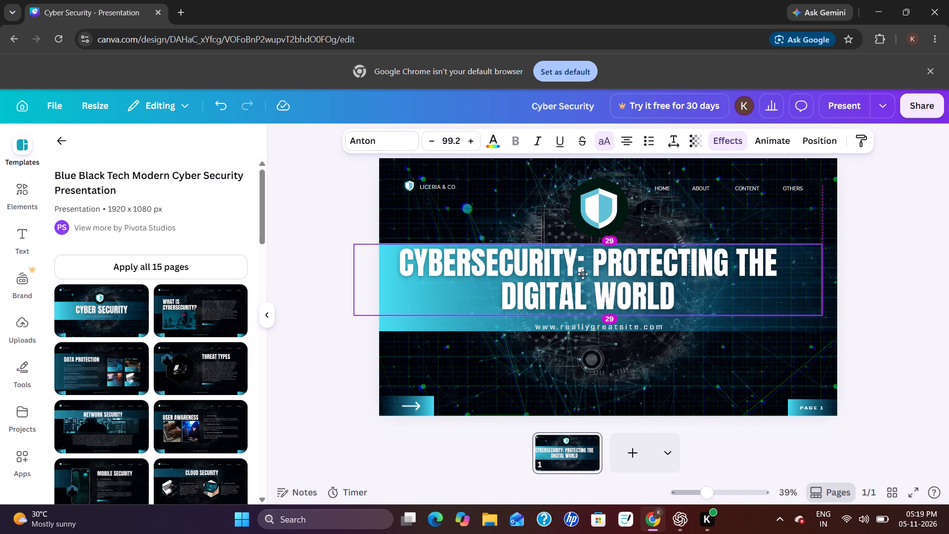
left_click_drag(583, 274, 583, 276)
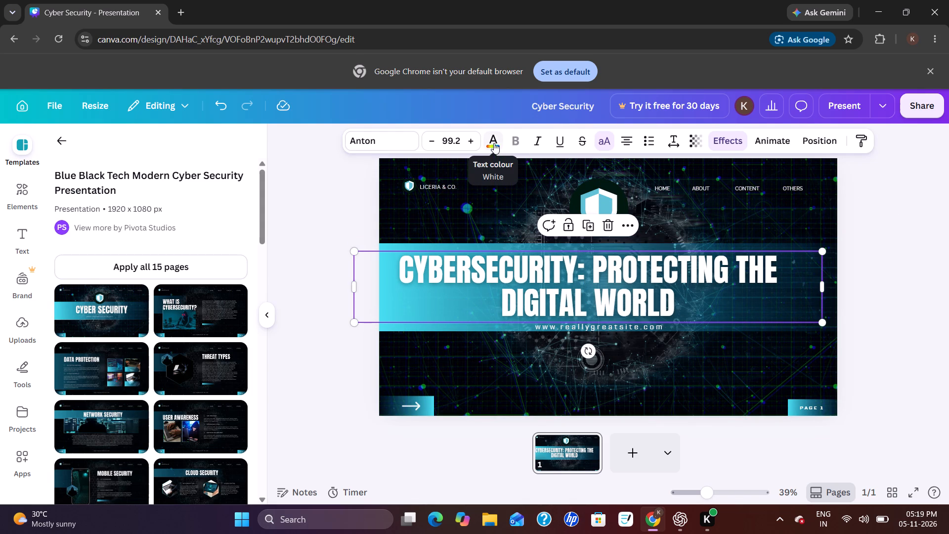
Set the cover title's font size to 100 and underline it.
left_click(471, 142)
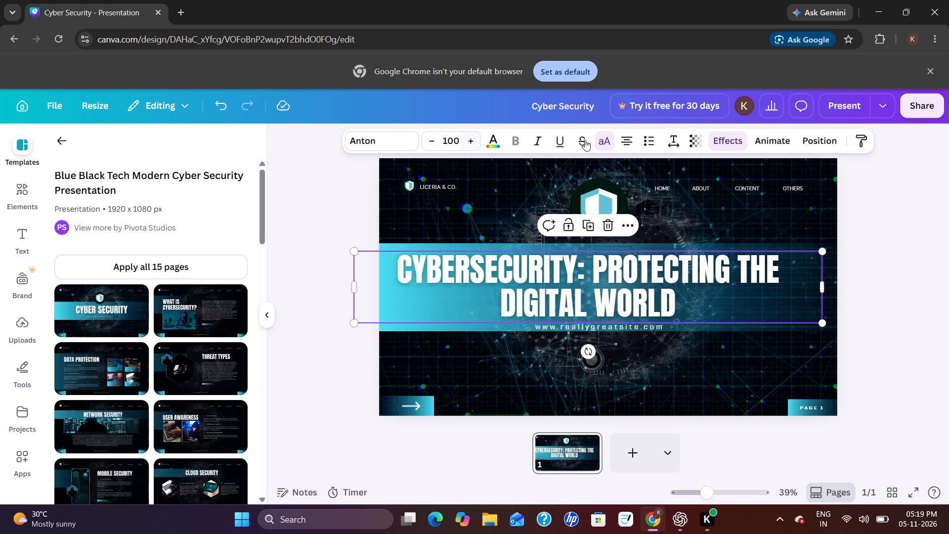
left_click(558, 138)
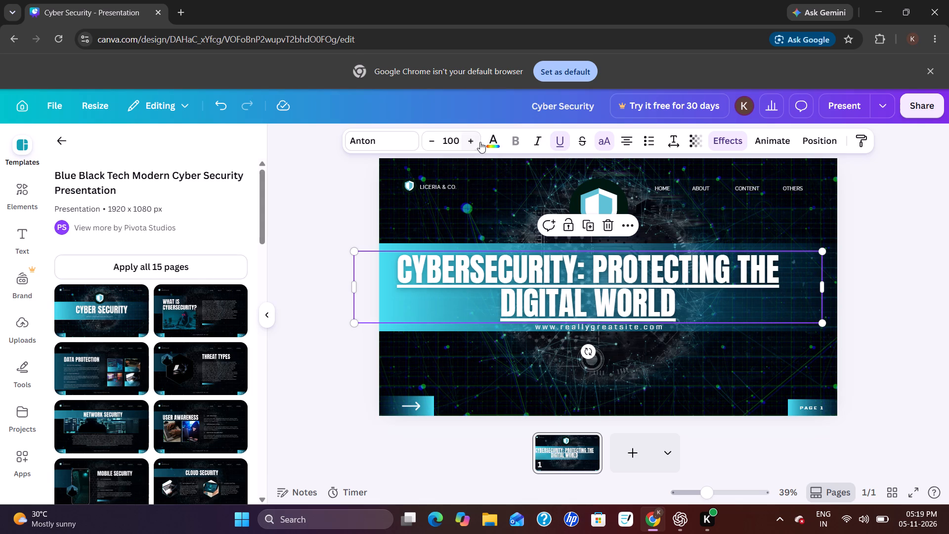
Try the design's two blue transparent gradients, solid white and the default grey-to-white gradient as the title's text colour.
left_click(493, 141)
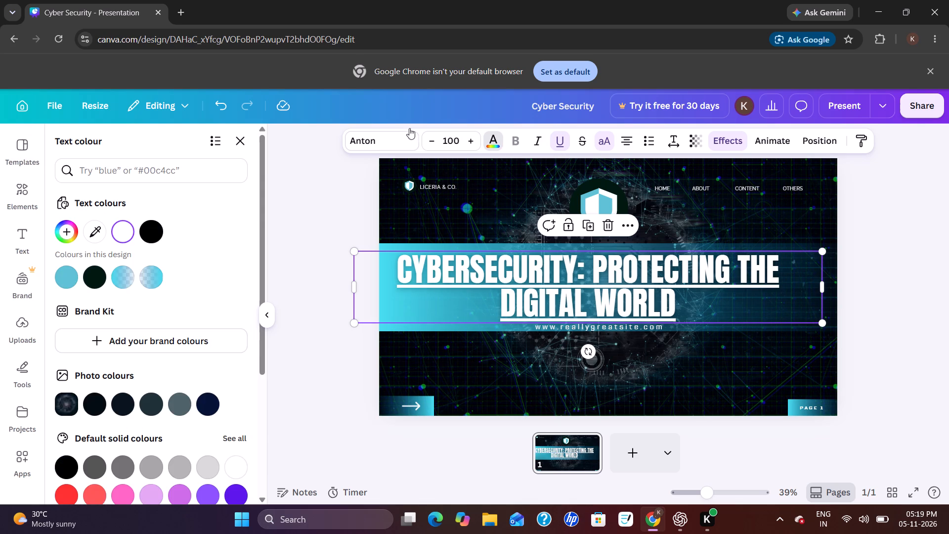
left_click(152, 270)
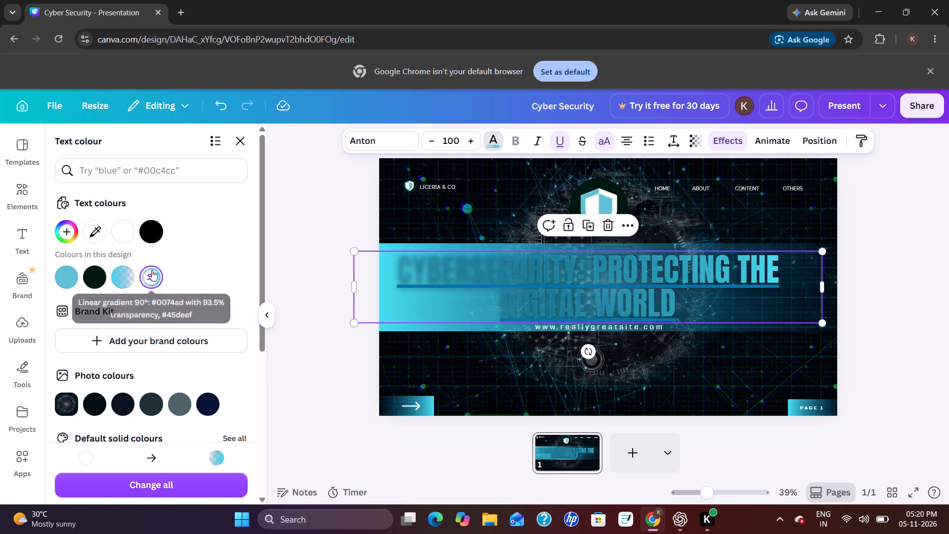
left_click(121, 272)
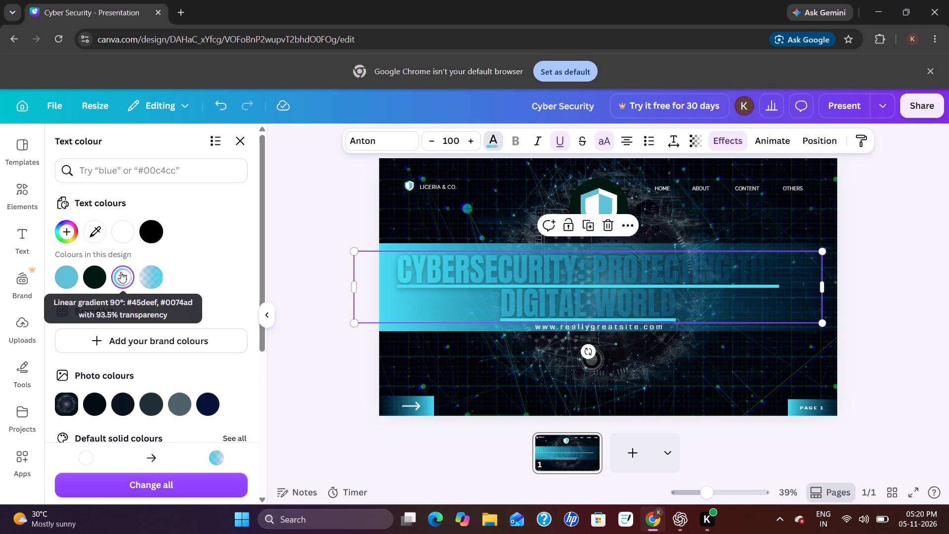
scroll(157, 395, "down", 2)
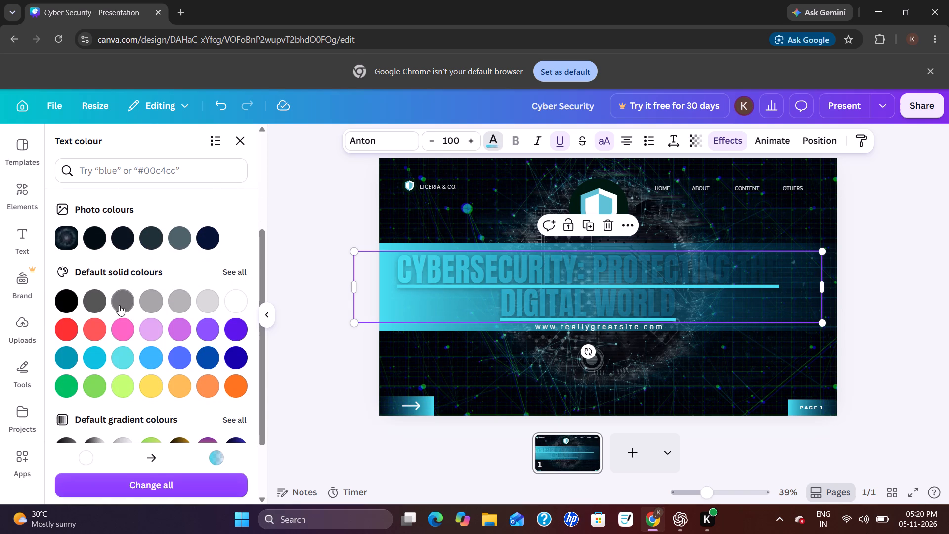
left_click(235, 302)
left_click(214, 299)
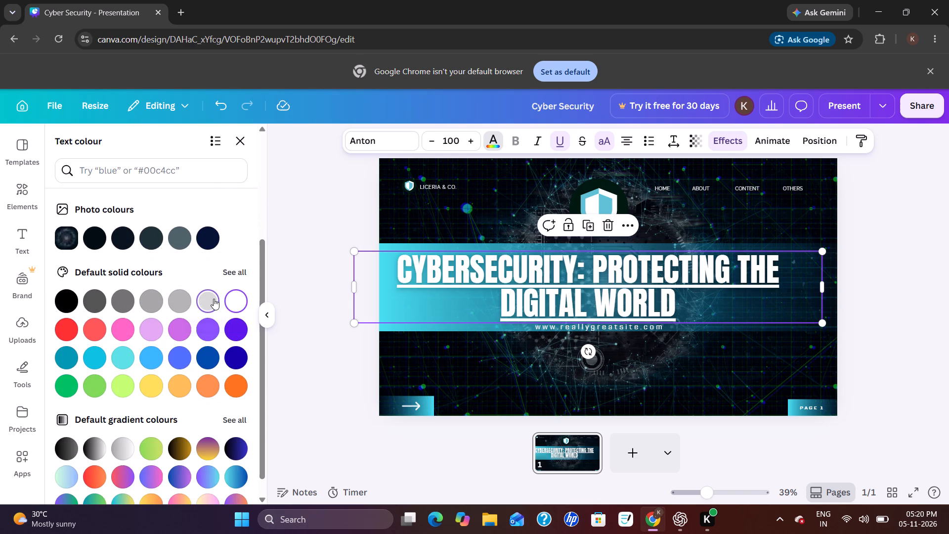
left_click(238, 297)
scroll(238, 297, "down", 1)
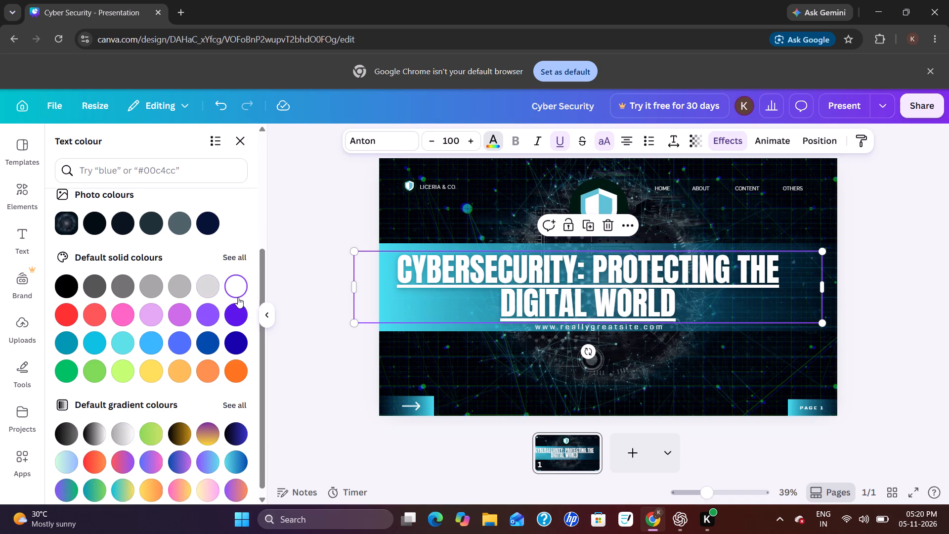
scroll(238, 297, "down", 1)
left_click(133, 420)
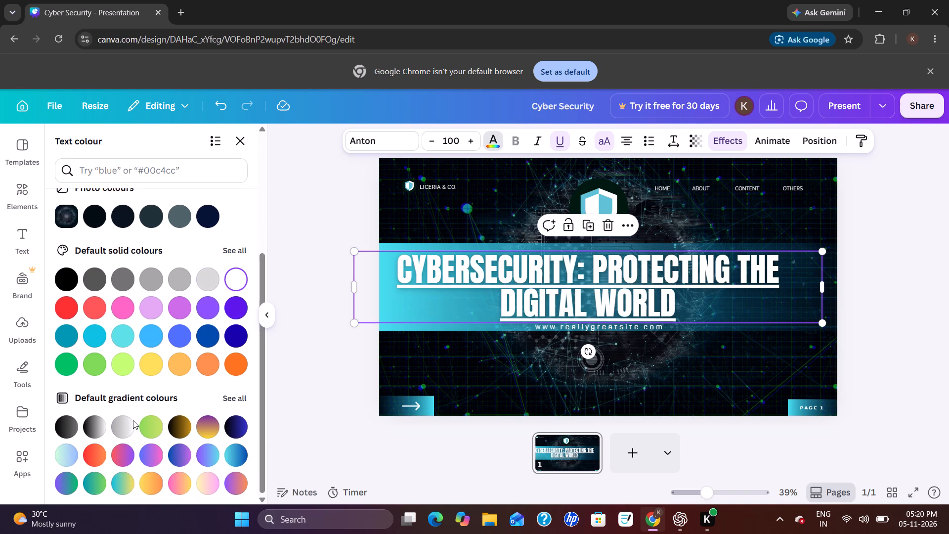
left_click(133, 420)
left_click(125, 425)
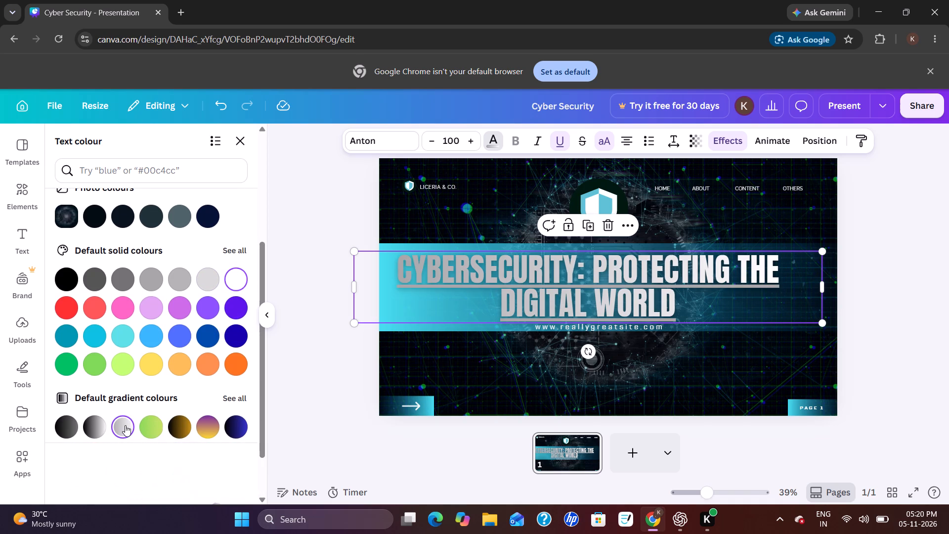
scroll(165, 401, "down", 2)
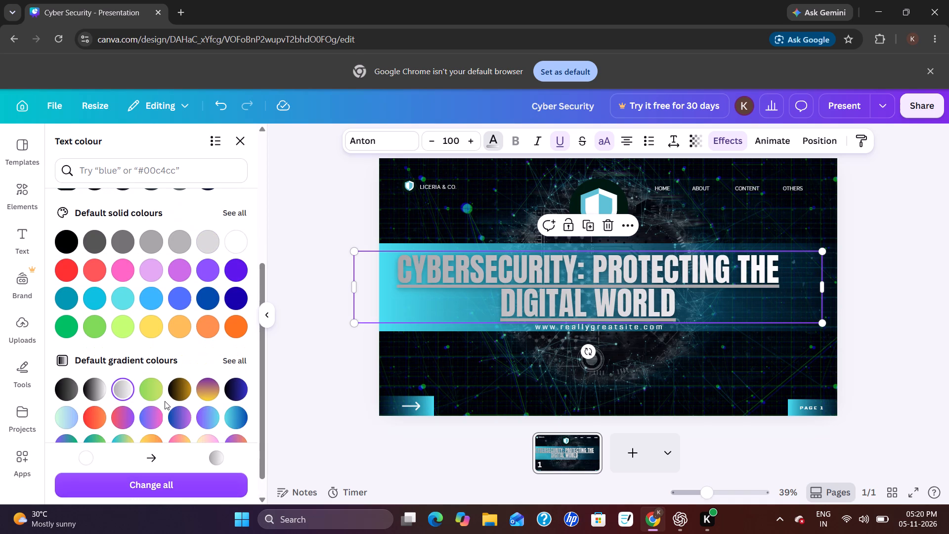
Colour the cover title with the default pale green-to-blue gradient and deselect it.
left_click(60, 389)
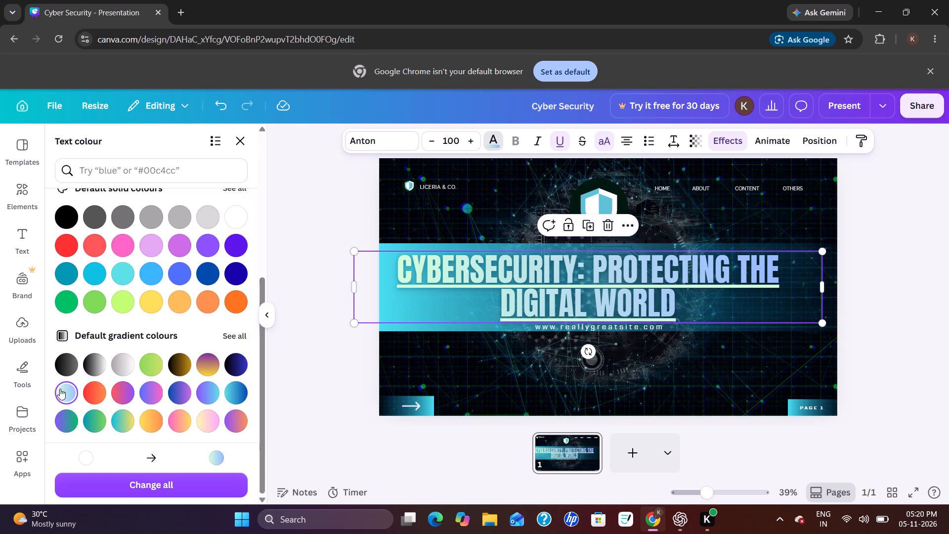
left_click(882, 245)
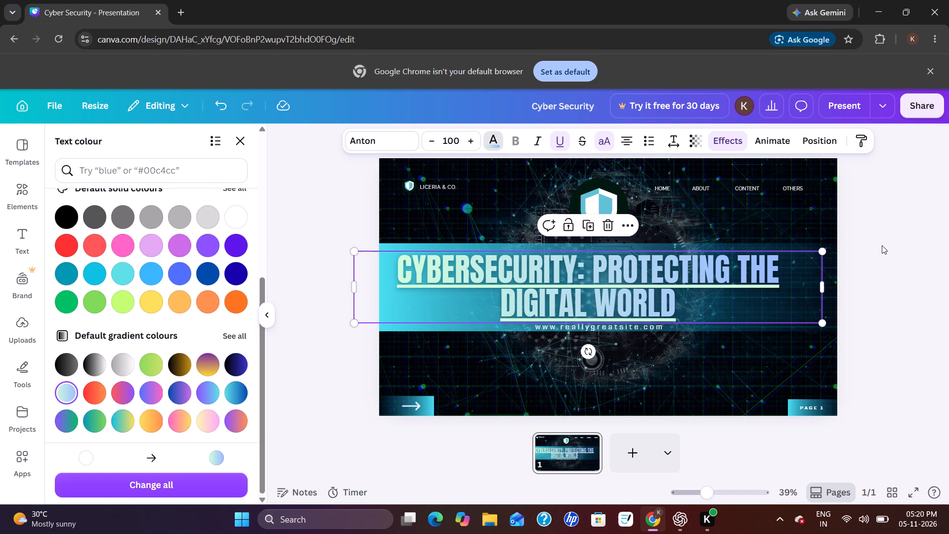
left_click(882, 245)
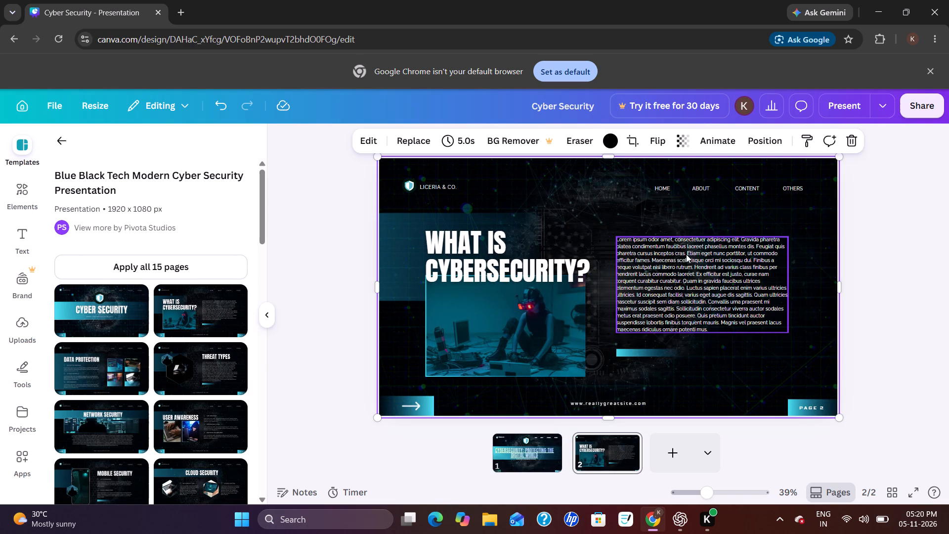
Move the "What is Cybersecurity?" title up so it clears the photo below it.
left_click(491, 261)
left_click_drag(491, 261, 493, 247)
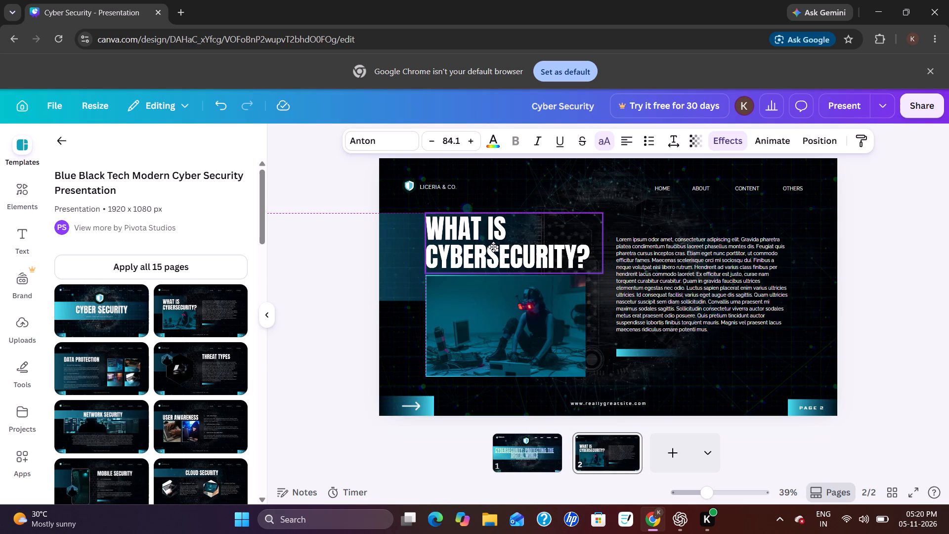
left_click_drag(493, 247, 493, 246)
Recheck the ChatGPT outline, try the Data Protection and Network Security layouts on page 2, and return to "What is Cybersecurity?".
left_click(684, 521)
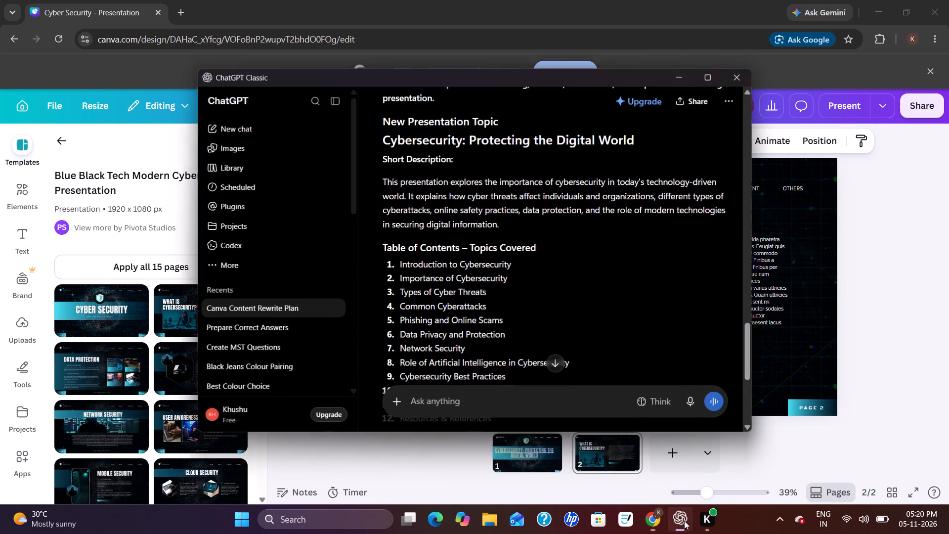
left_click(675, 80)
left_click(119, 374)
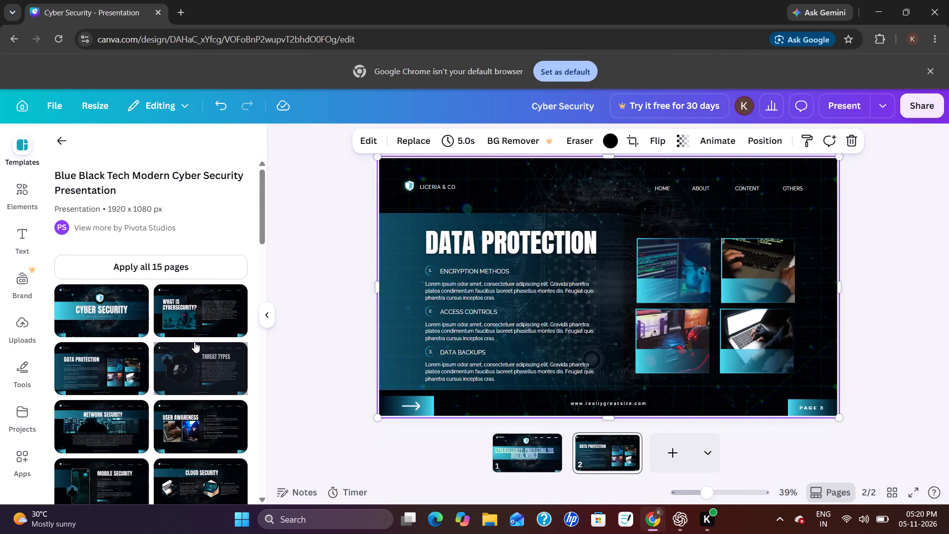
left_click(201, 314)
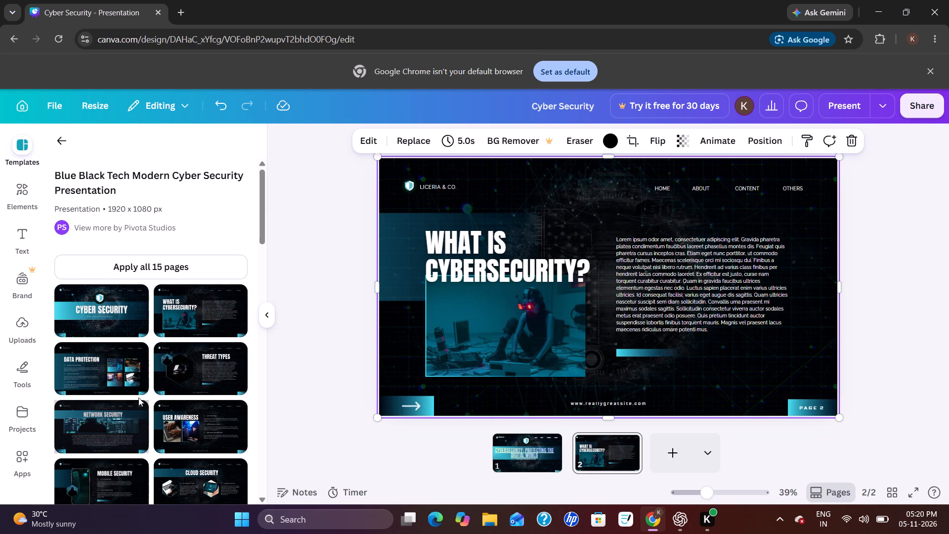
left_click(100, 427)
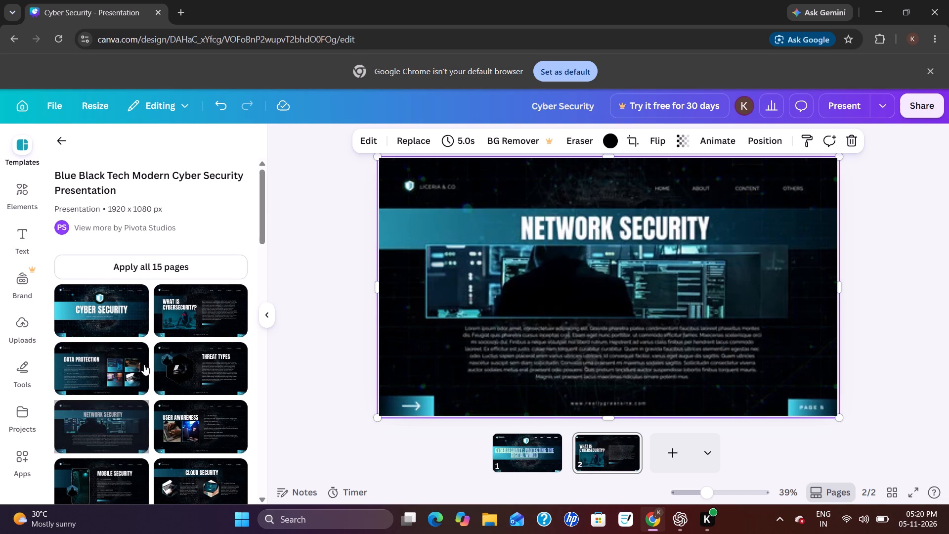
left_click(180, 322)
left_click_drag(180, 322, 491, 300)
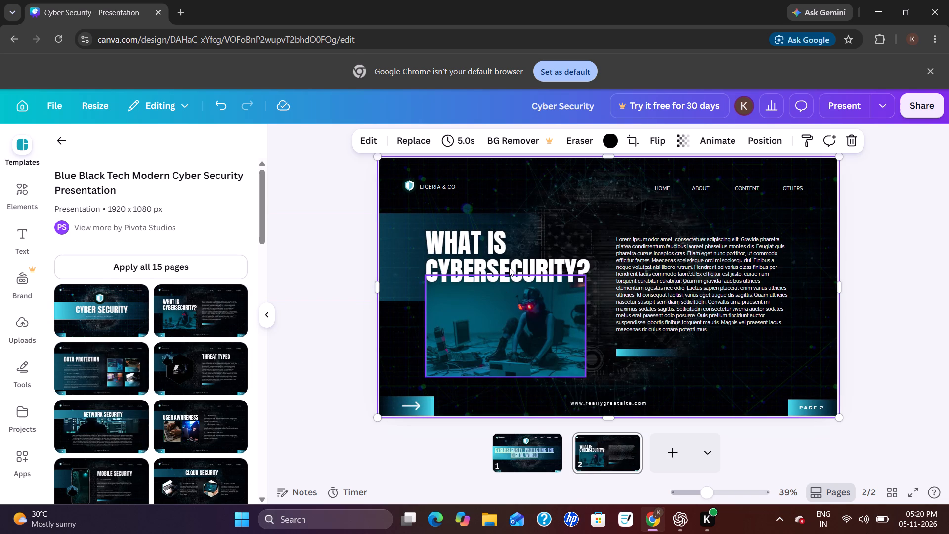
Move the "What is Cybersecurity?" title on page 2 up, clear of the photo.
left_click_drag(501, 259, 501, 233)
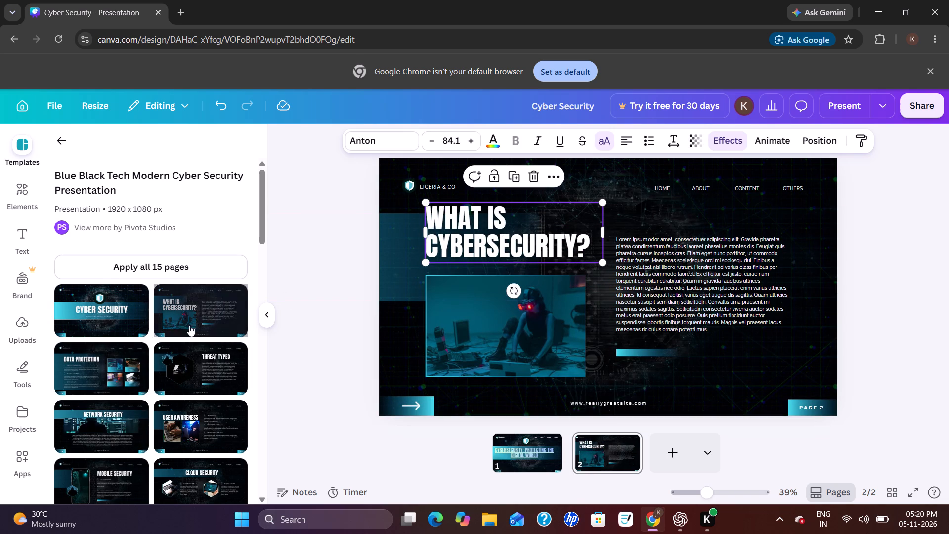
Reduce the cover title's font size to 91.2 and shift the title right so it sits centred on the blue band.
left_click(522, 456)
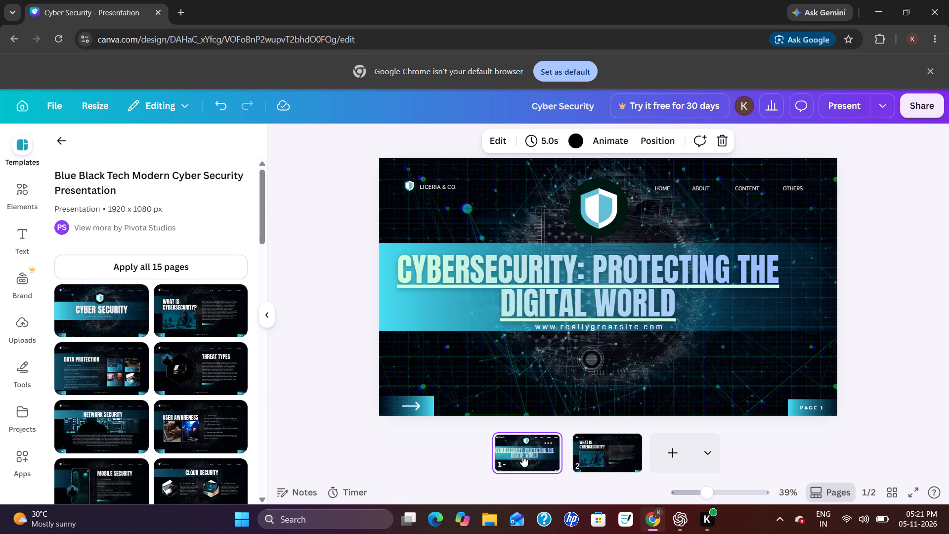
left_click(491, 262)
triple_click(423, 143)
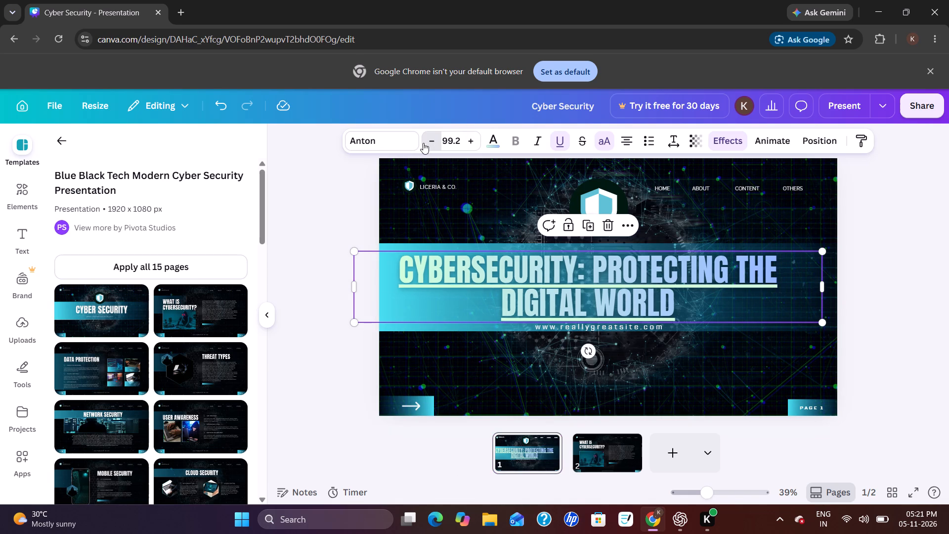
double_click(423, 143)
double_click(423, 143)
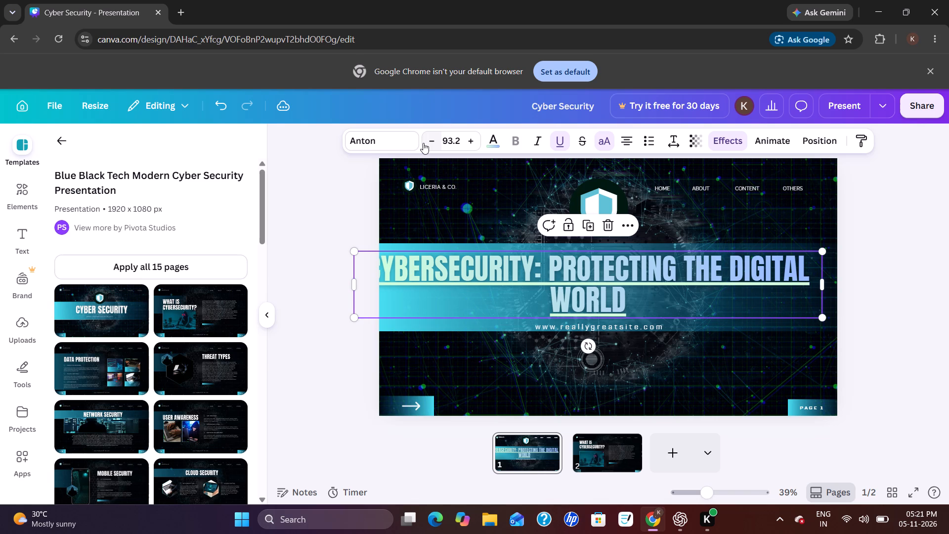
left_click(423, 143)
left_click(423, 143)
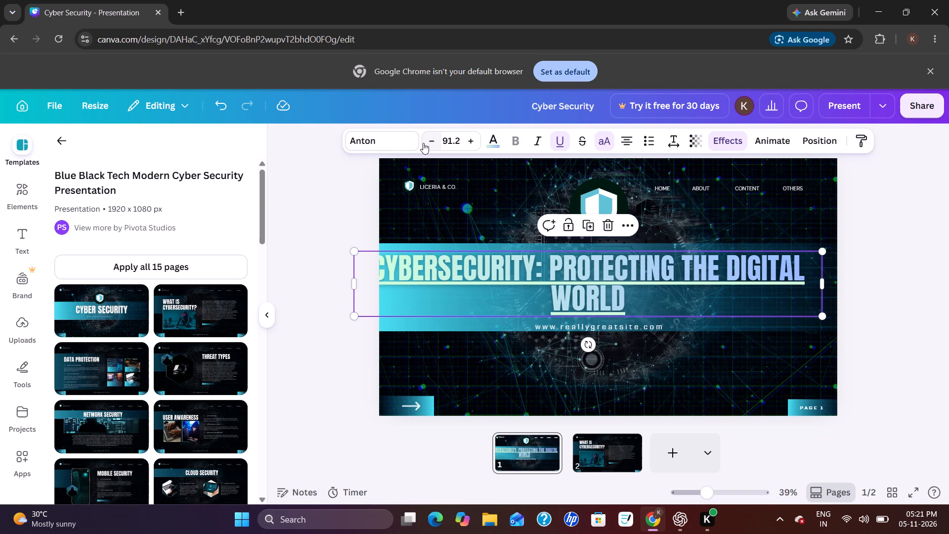
left_click_drag(495, 271, 513, 267)
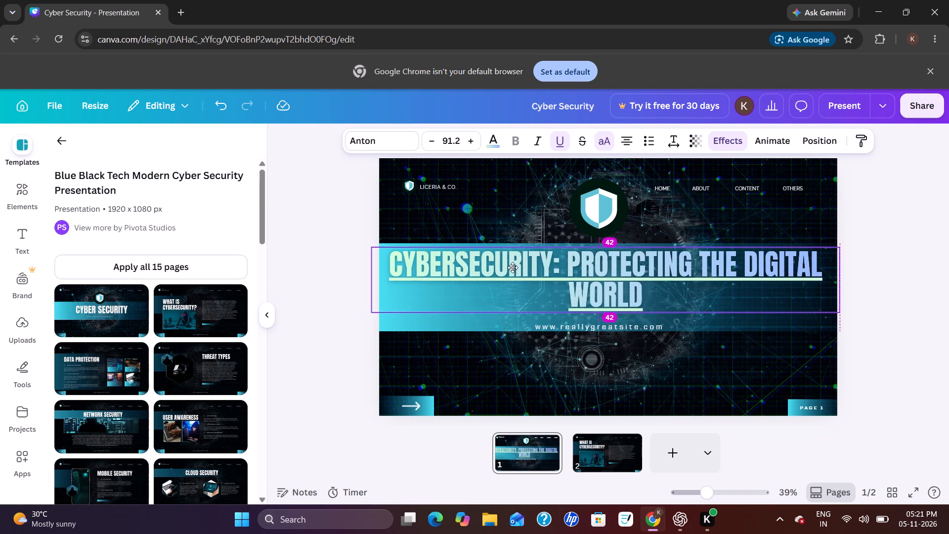
left_click_drag(513, 267, 513, 274)
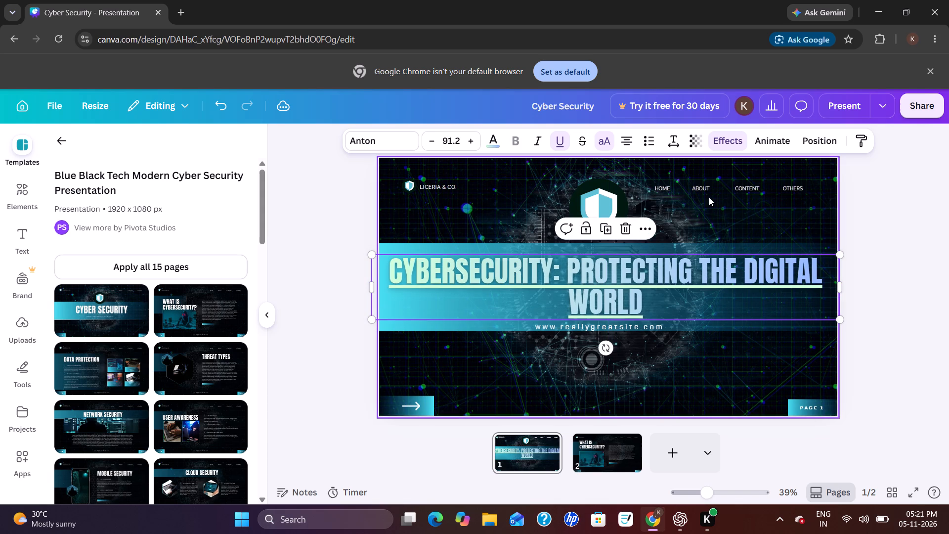
left_click(853, 217)
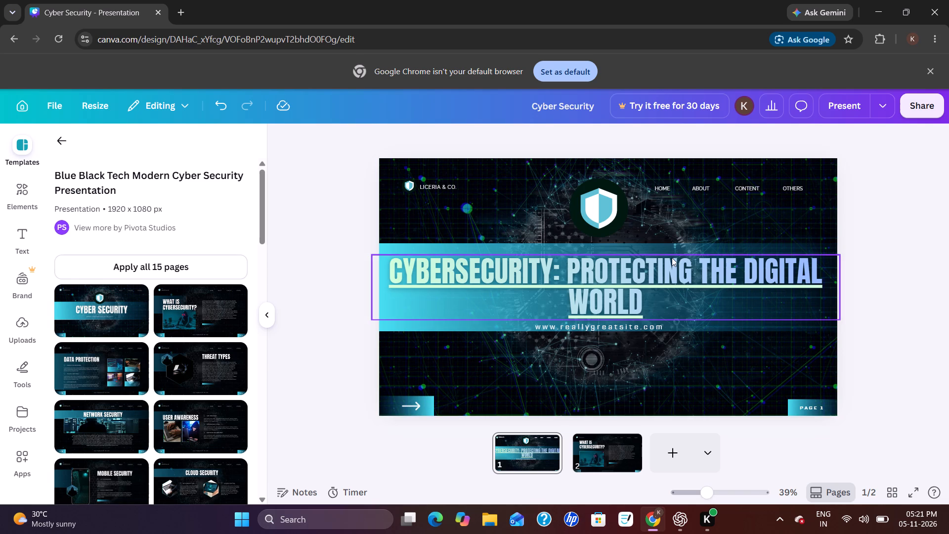
Enlarge the photo on page 2 from its corners to about 765 by 485.
left_click(611, 442)
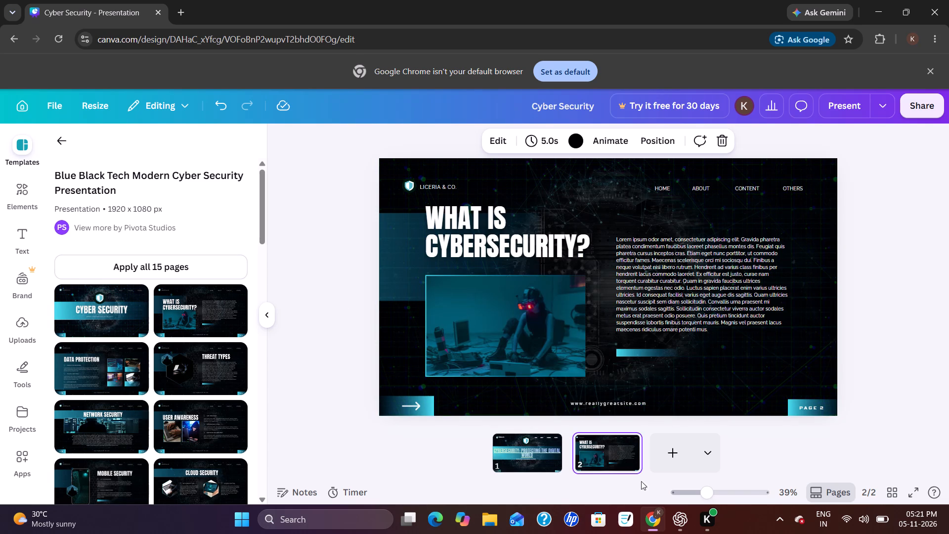
left_click(507, 318)
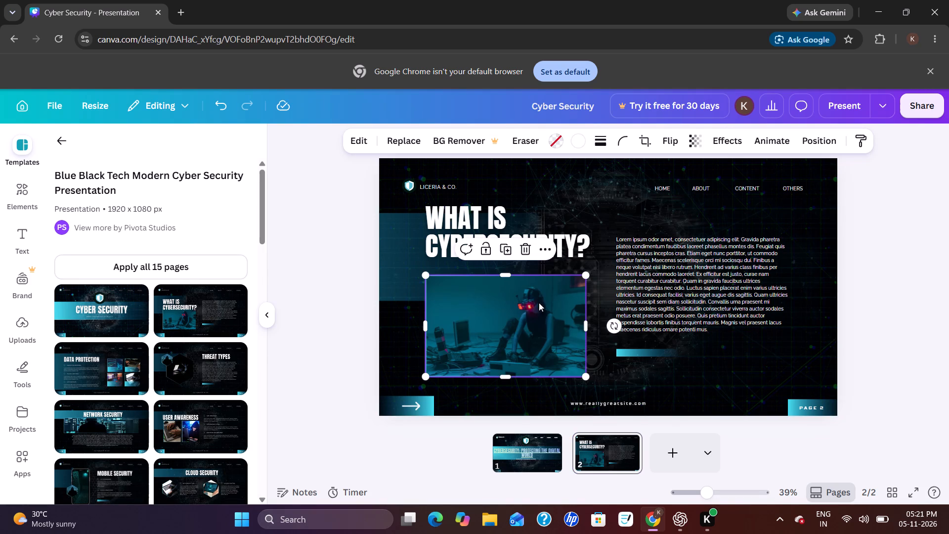
left_click(692, 268)
left_click(553, 293)
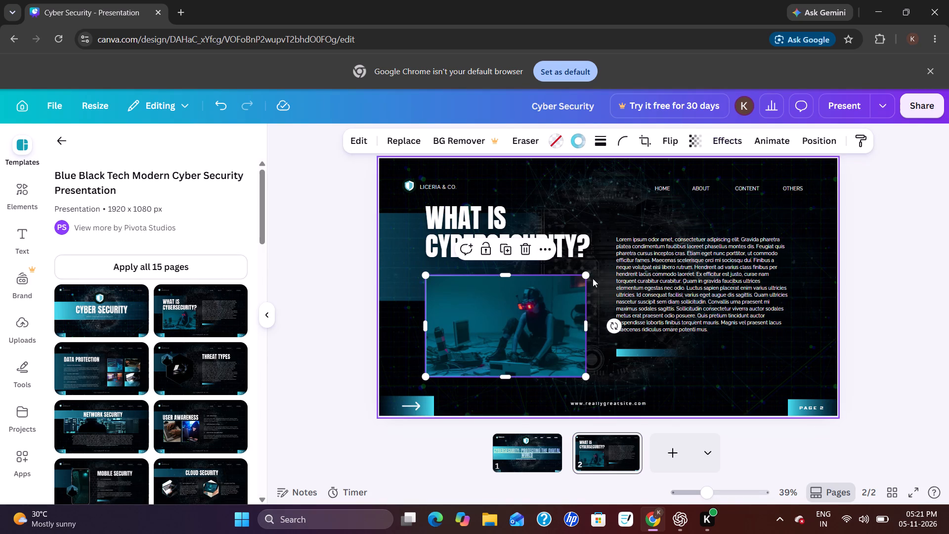
left_click_drag(589, 276, 582, 259)
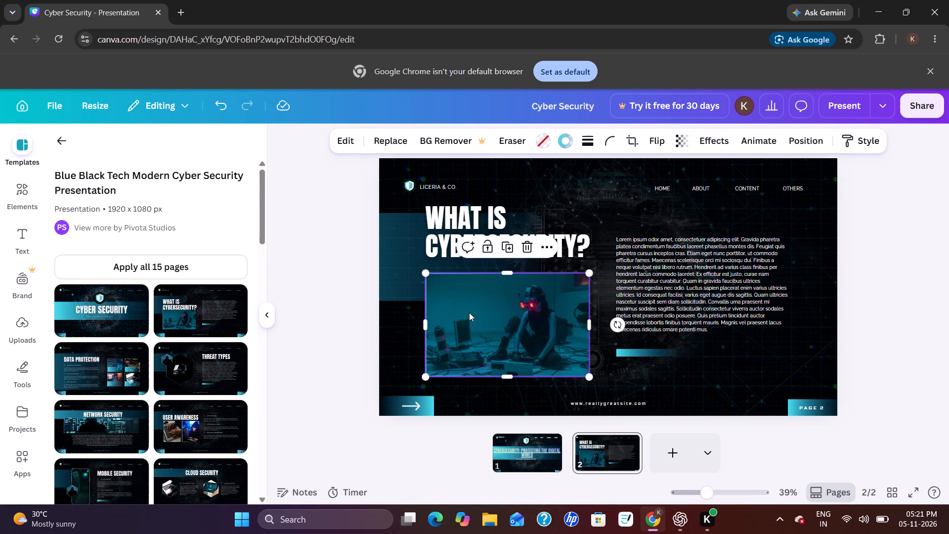
left_click_drag(424, 373, 404, 381)
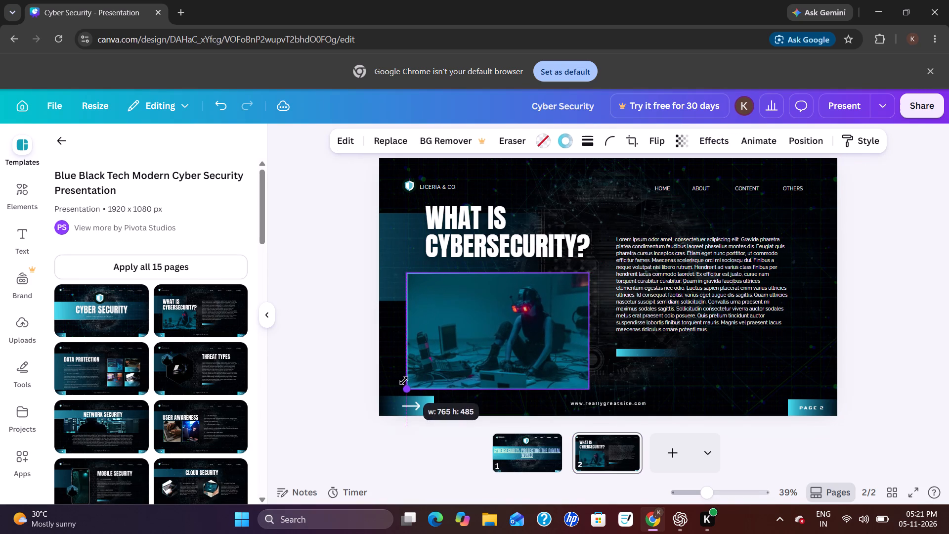
left_click_drag(404, 381, 403, 382)
left_click(447, 224)
left_click(447, 224)
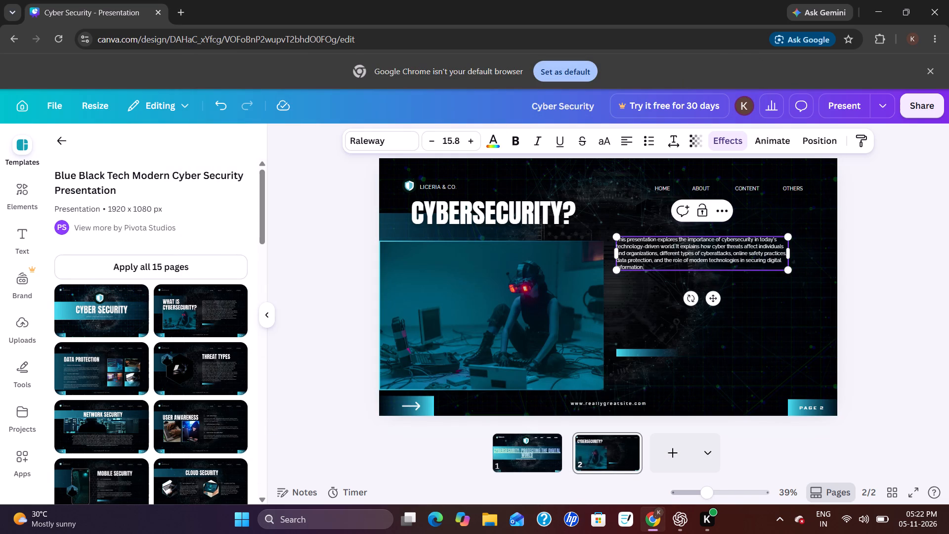
Increase the page 2 description's font size to 28.8.
triple_click(472, 141)
triple_click(472, 141)
triple_click(472, 141)
triple_click(472, 141)
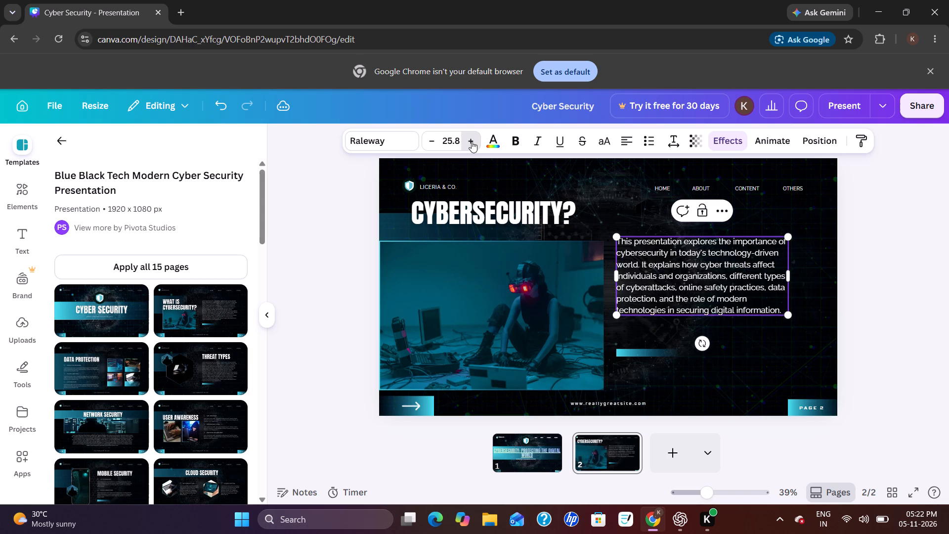
double_click(472, 141)
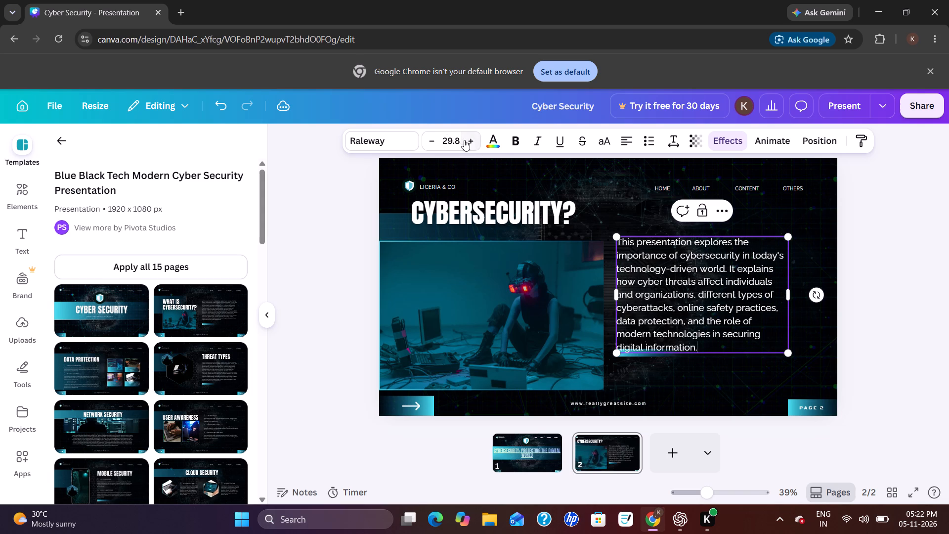
left_click(472, 140)
left_click(435, 141)
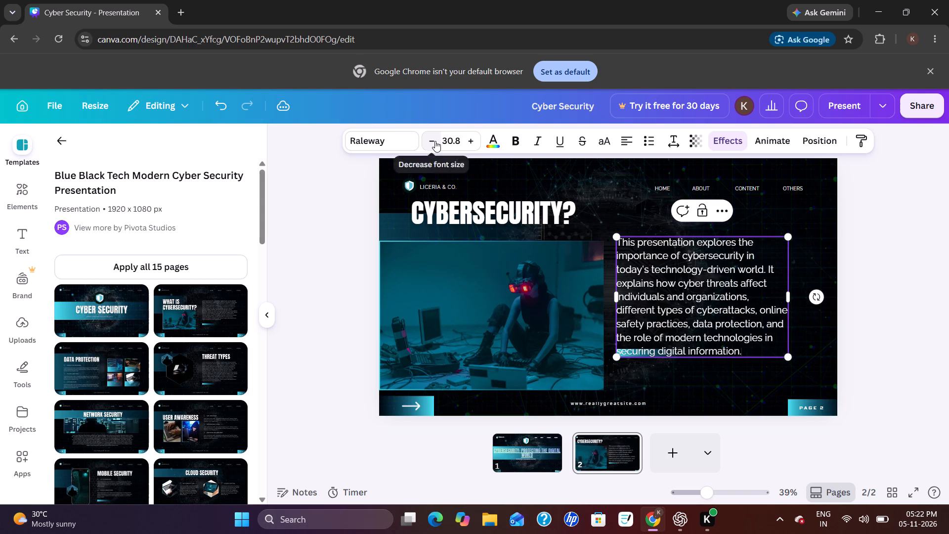
left_click(435, 141)
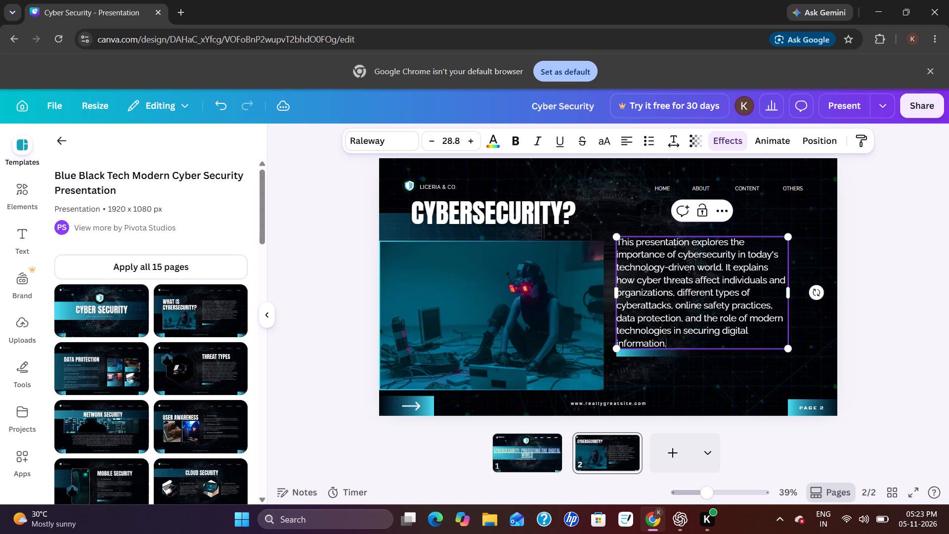
left_click(870, 320)
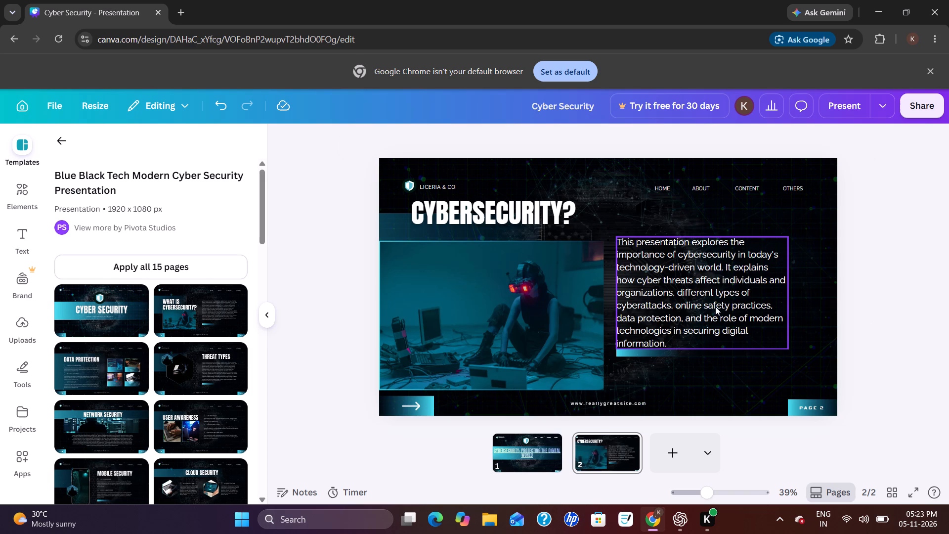
Scale the page 2 description text box up to font size 32.8 and place it just beside the photo.
left_click_drag(715, 307, 734, 303)
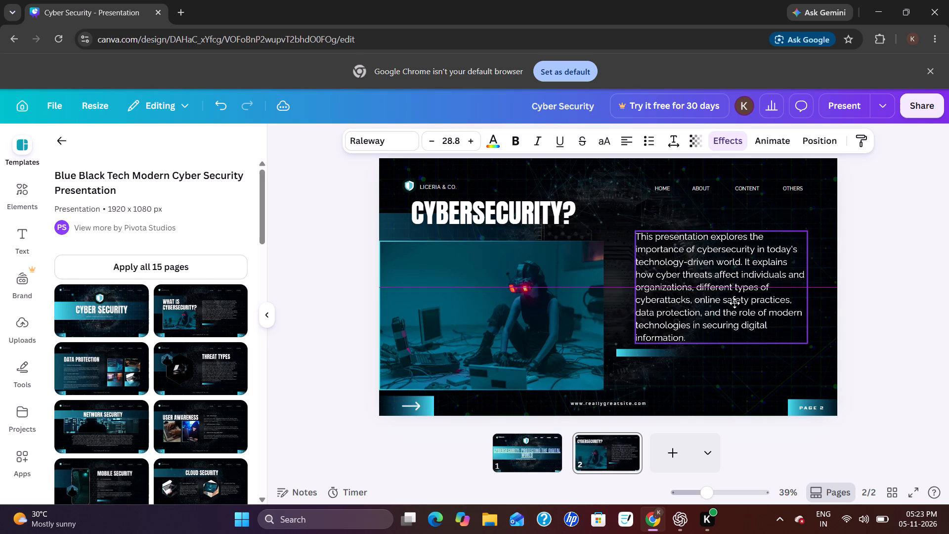
left_click_drag(734, 303, 732, 307)
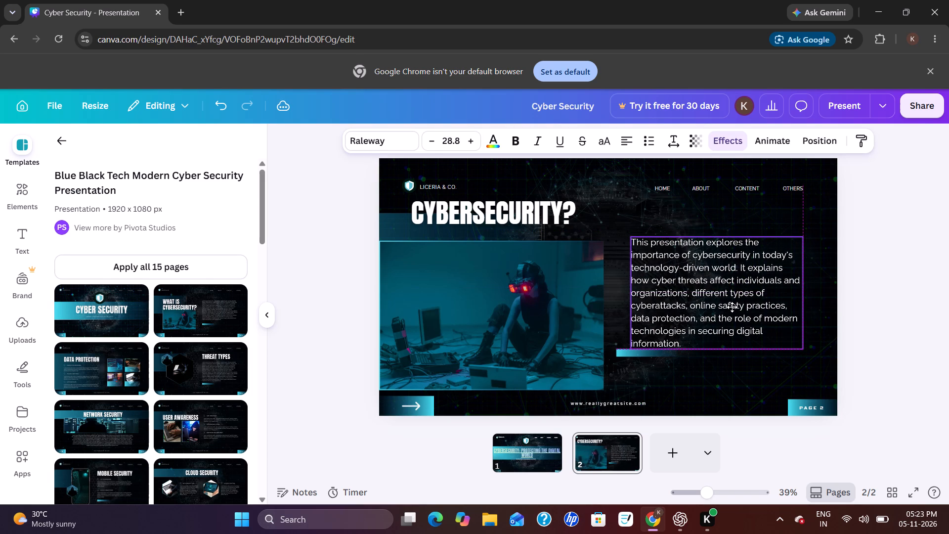
left_click_drag(732, 307, 732, 307)
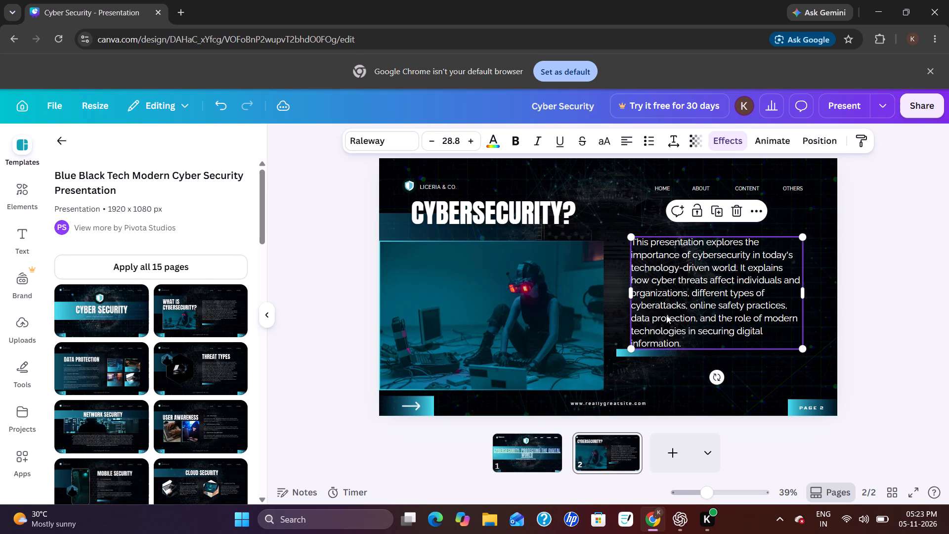
left_click_drag(802, 347, 804, 367)
left_click_drag(804, 367, 804, 399)
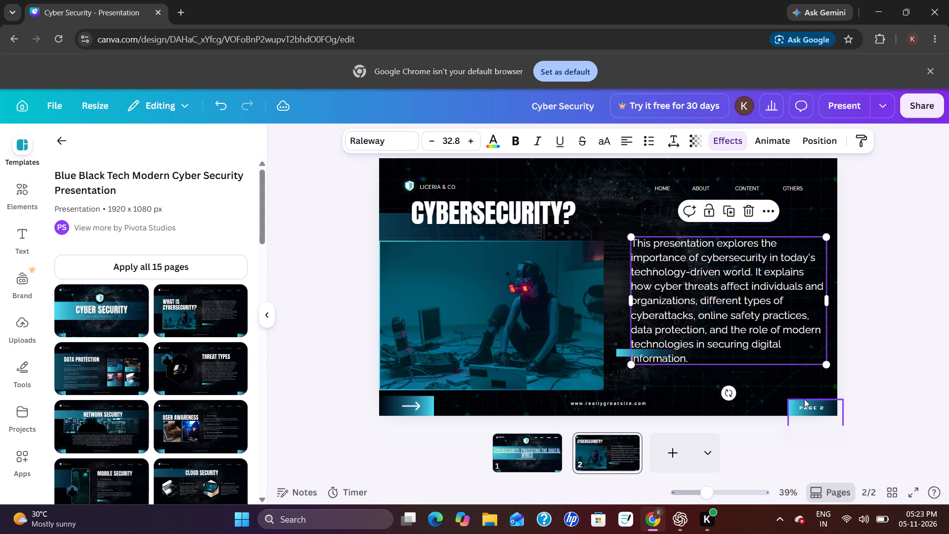
left_click_drag(775, 353, 767, 355)
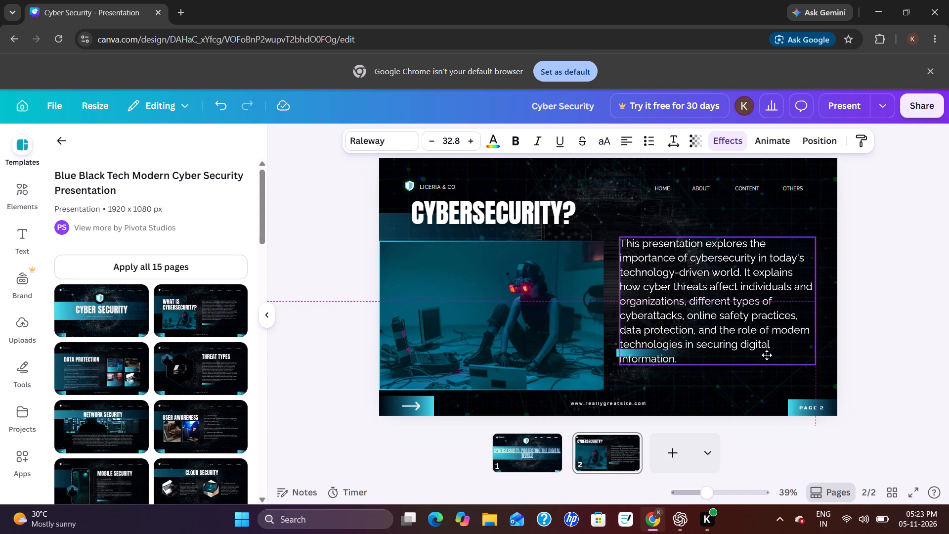
left_click_drag(767, 355, 767, 355)
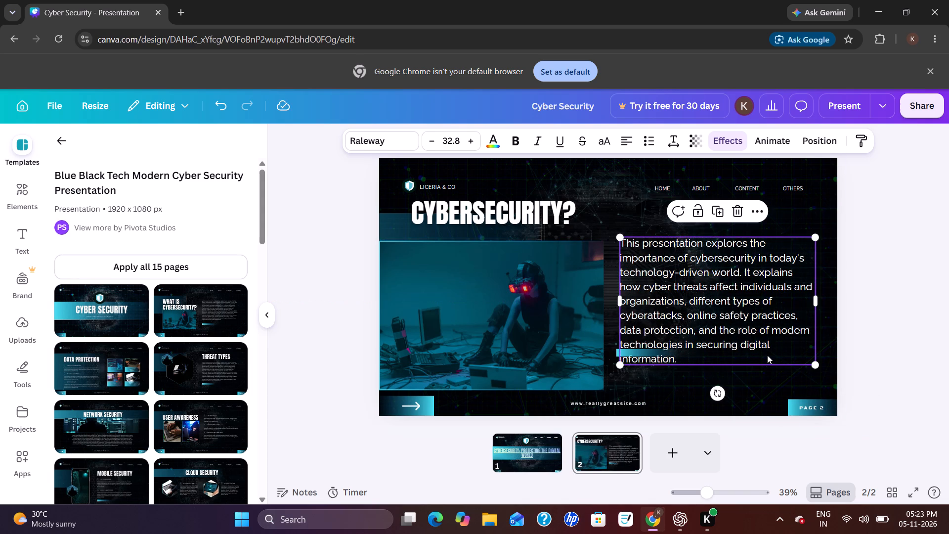
left_click(928, 311)
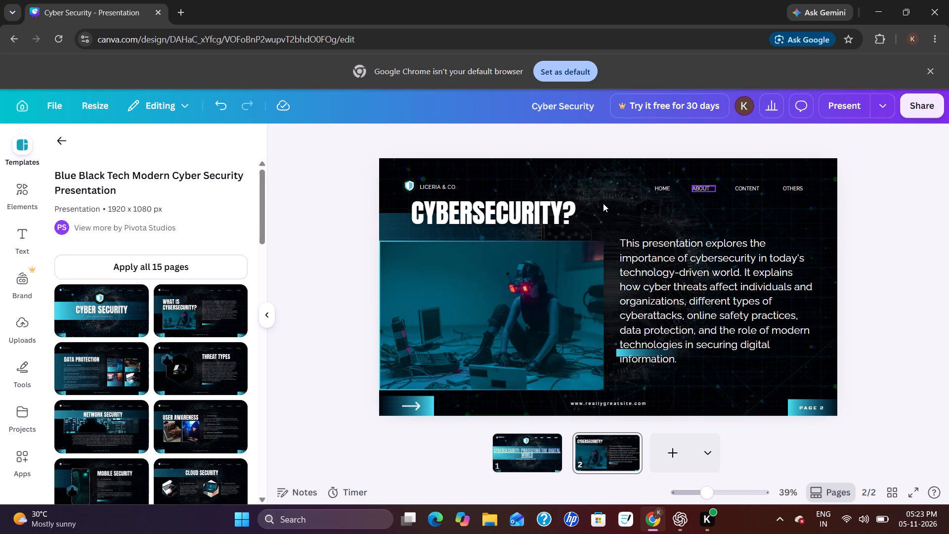
Nudge the "Cybersecurity?" title down so it is evenly spaced between the logo line and the photo.
left_click(539, 214)
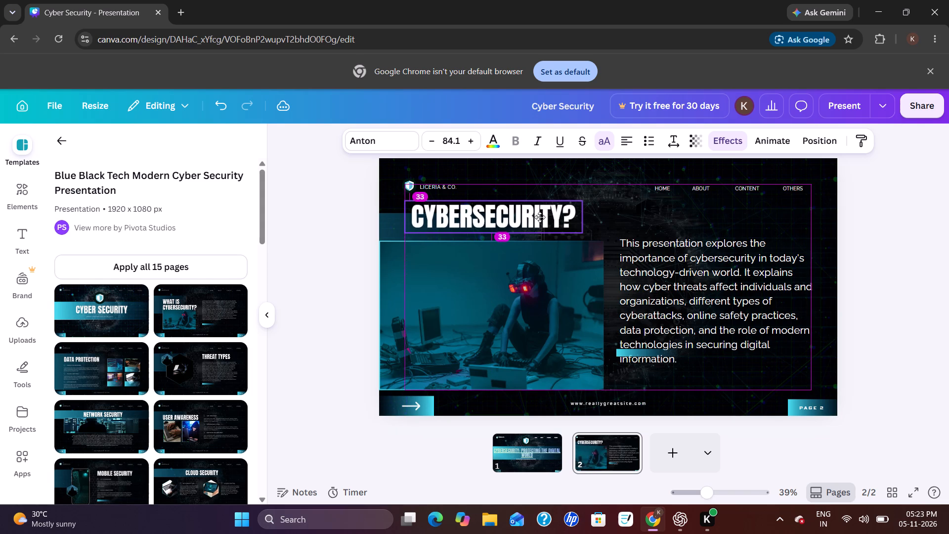
left_click(948, 242)
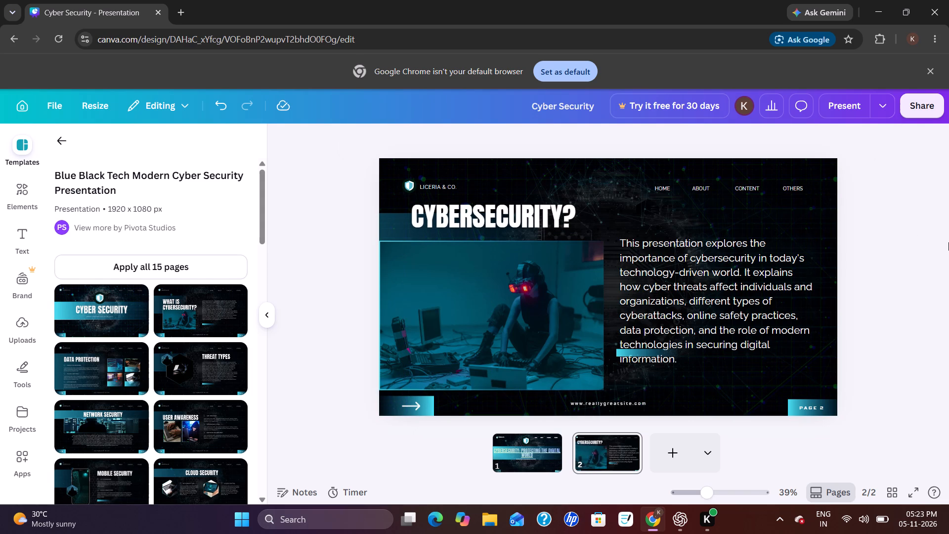
Set the page 2 description's font size to 33.8 and nudge the text box slightly up and left.
left_click(734, 340)
left_click(474, 146)
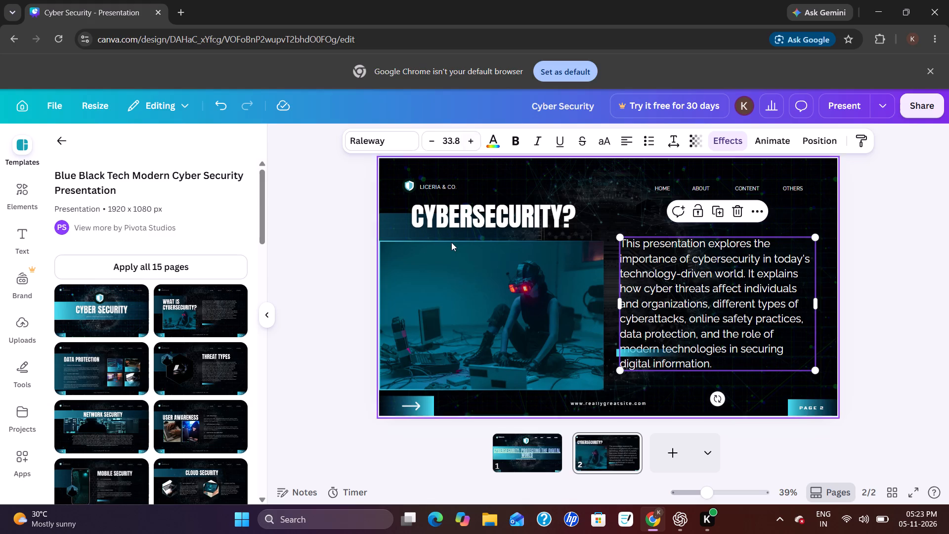
left_click(887, 213)
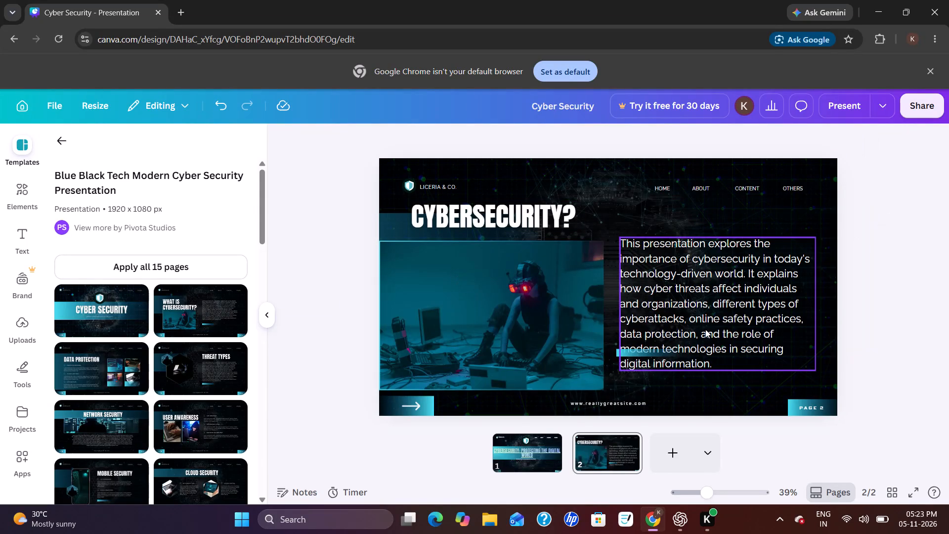
left_click(705, 329)
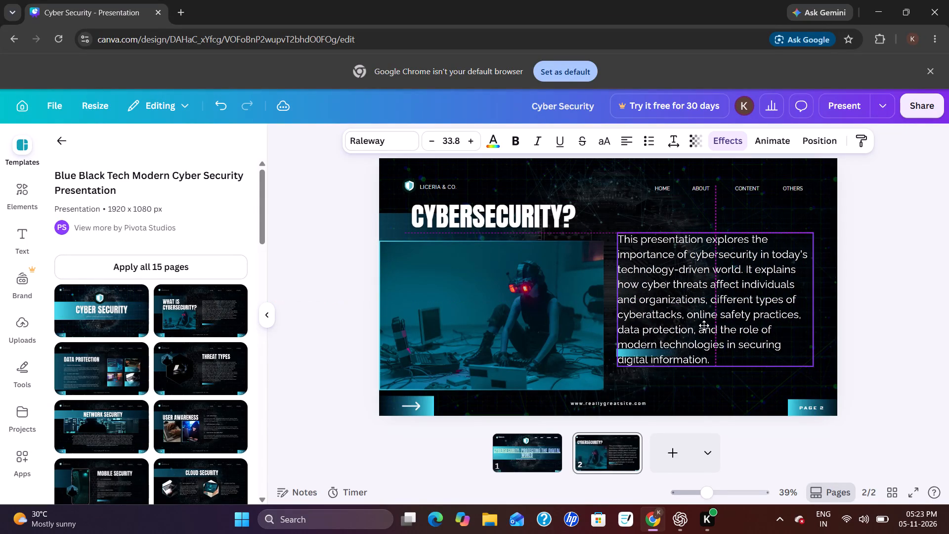
left_click(704, 325)
left_click(872, 238)
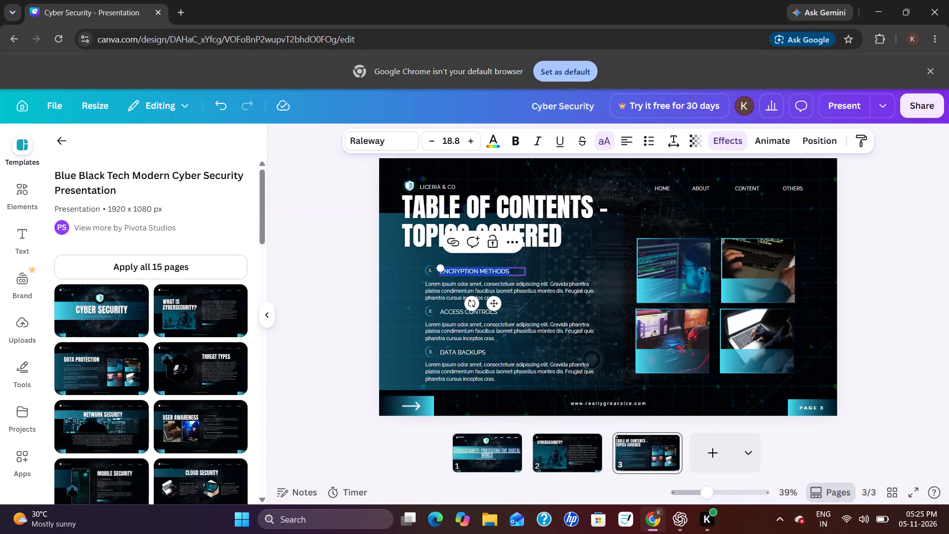
key("ctrl+v")
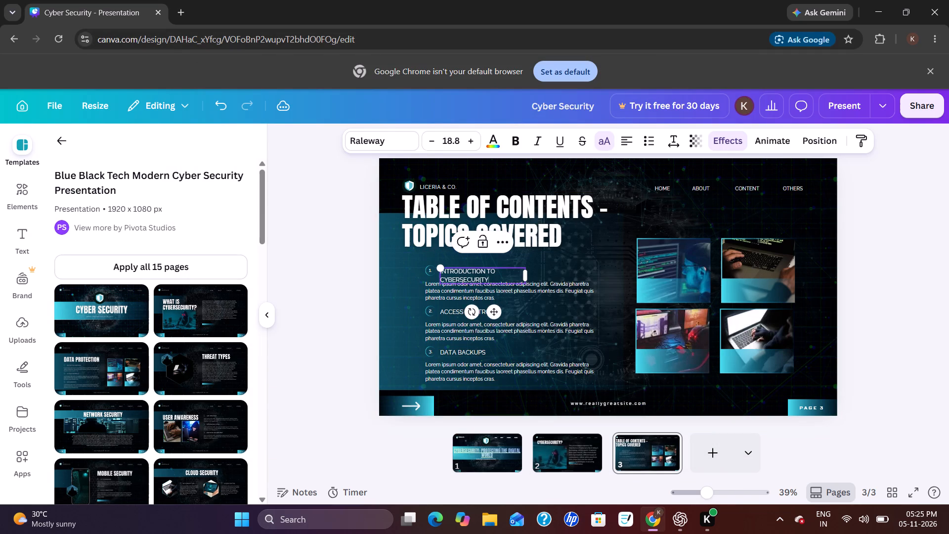
Move the list number "1." out of its circle, up and left, to sit beneath the start of the page 3 title.
left_click(430, 273)
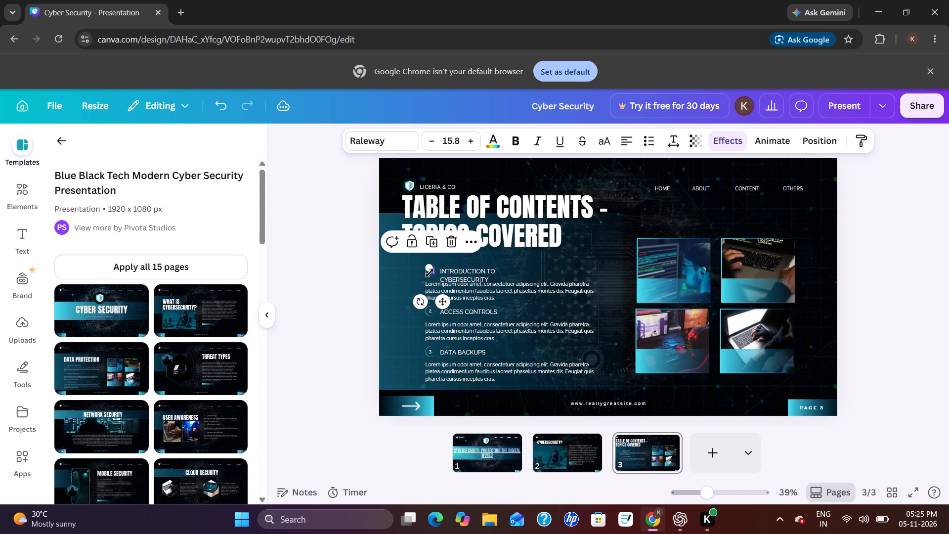
left_click(342, 286)
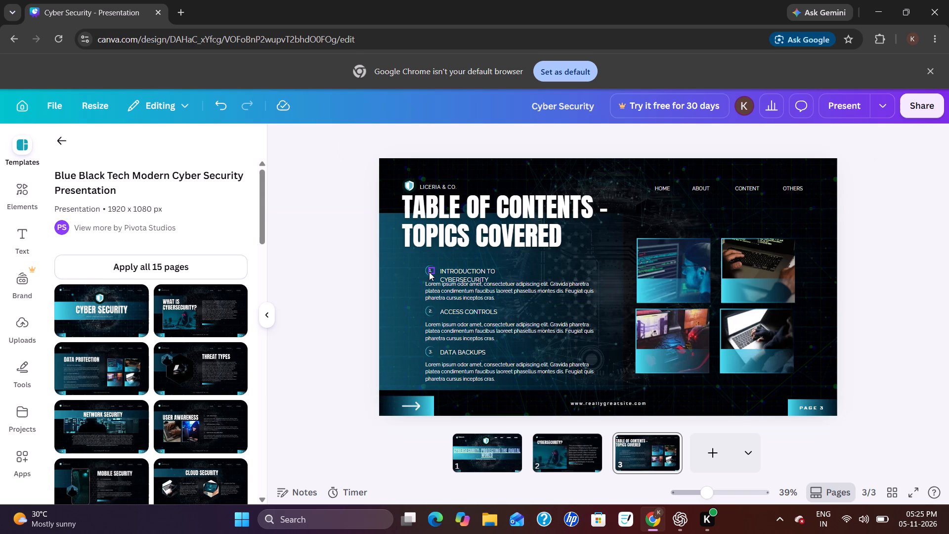
left_click_drag(429, 272, 406, 264)
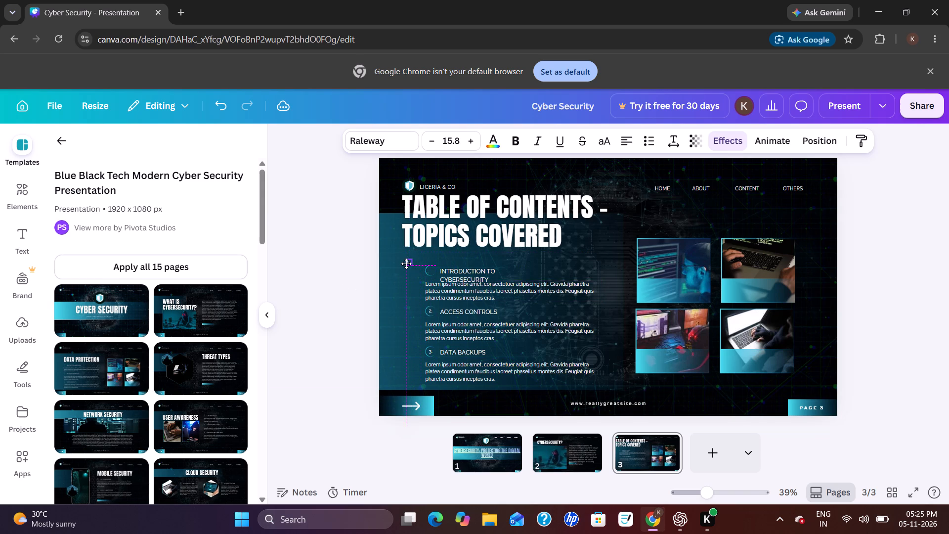
left_click_drag(406, 264, 408, 263)
Move the "Introduction to Cybersecurity" heading up beside the "1." and widen its box until it fits on one line.
left_click_drag(463, 268, 442, 259)
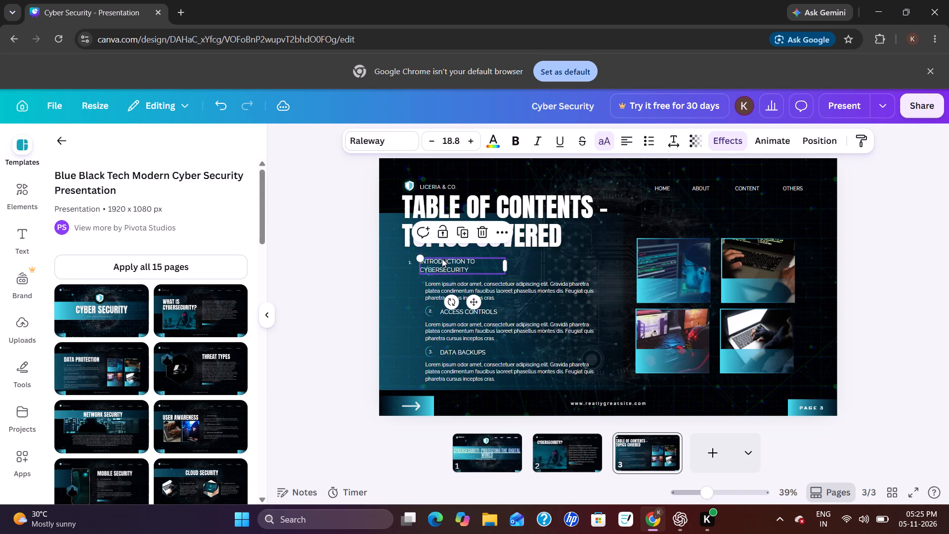
left_click_drag(507, 265, 534, 259)
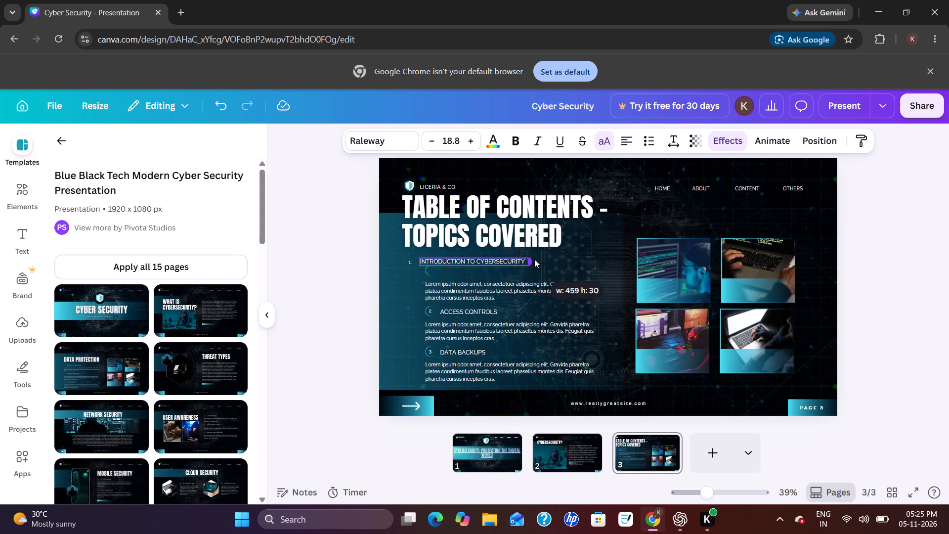
left_click_drag(534, 259, 546, 259)
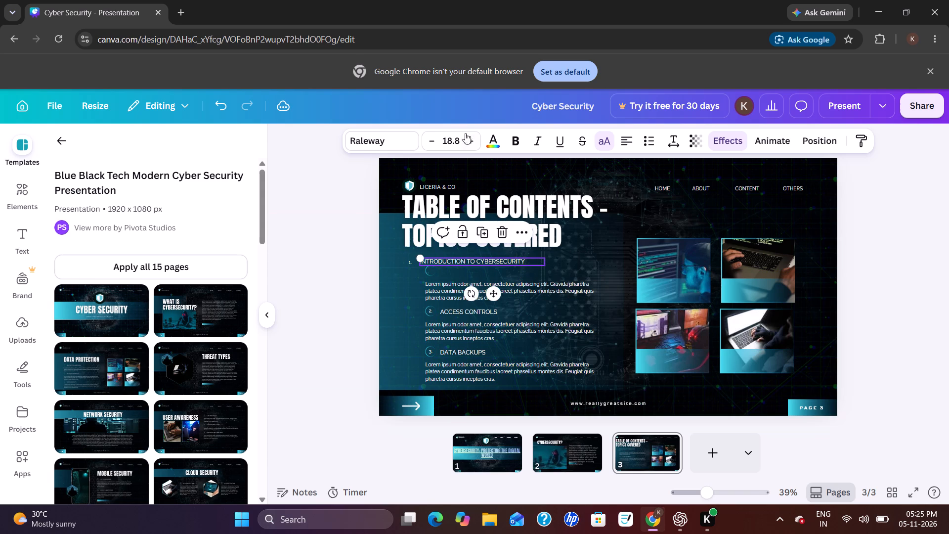
Increase the "Introduction to Cybersecurity" heading's font size to 23.8 and widen its box to keep it on one line.
double_click(472, 137)
triple_click(472, 137)
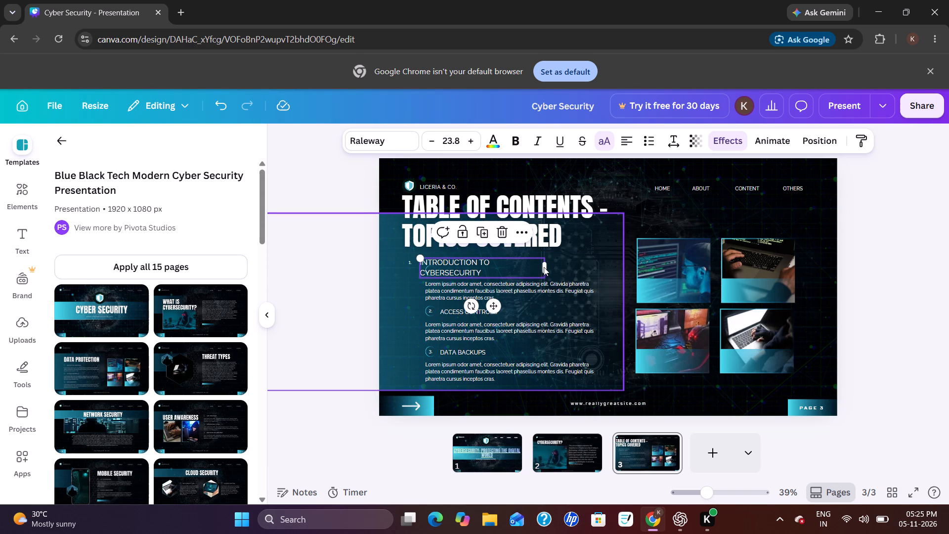
left_click_drag(546, 267, 582, 254)
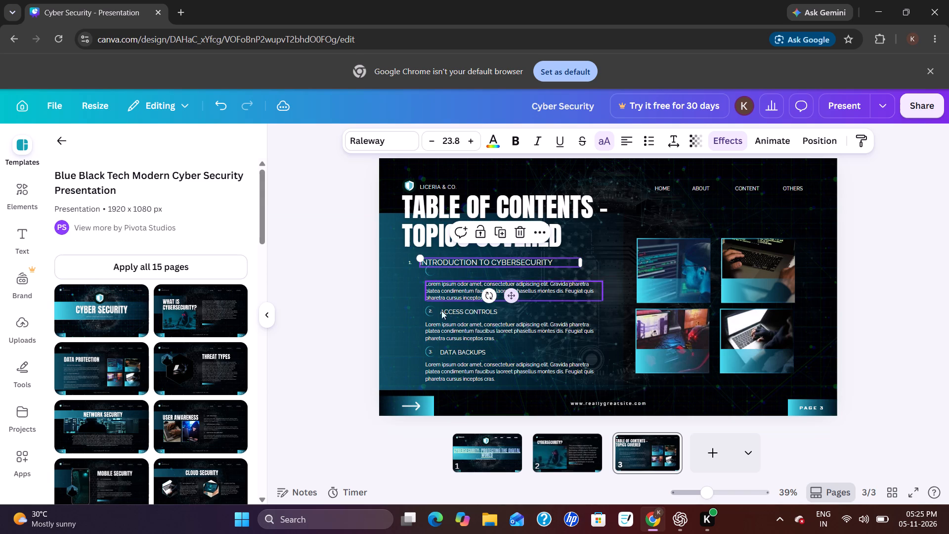
Reduce the font size of the page 3 title to 66.2.
left_click(437, 296)
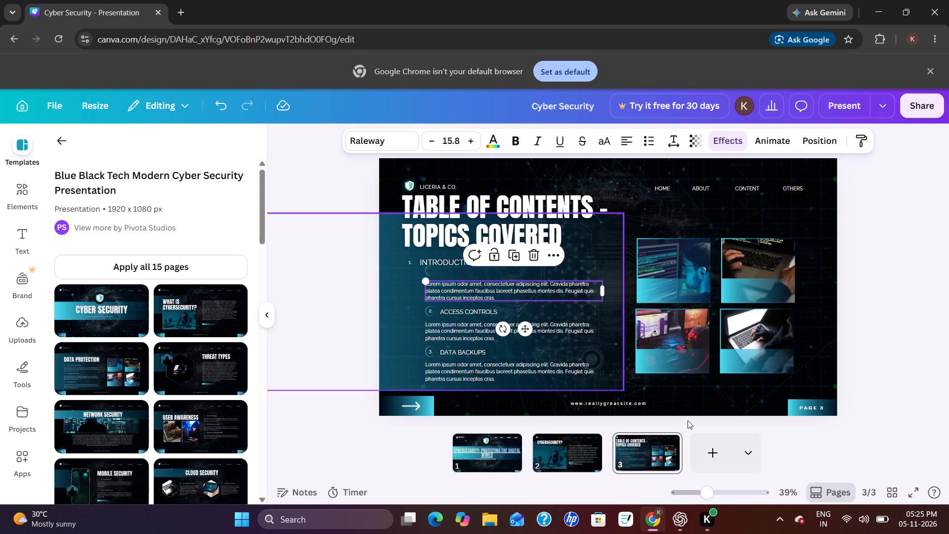
left_click(723, 494)
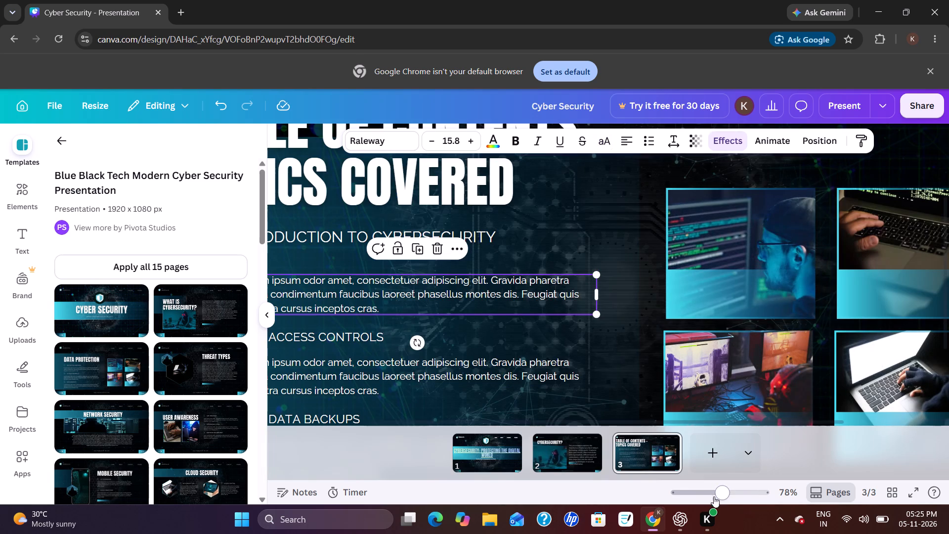
left_click(713, 495)
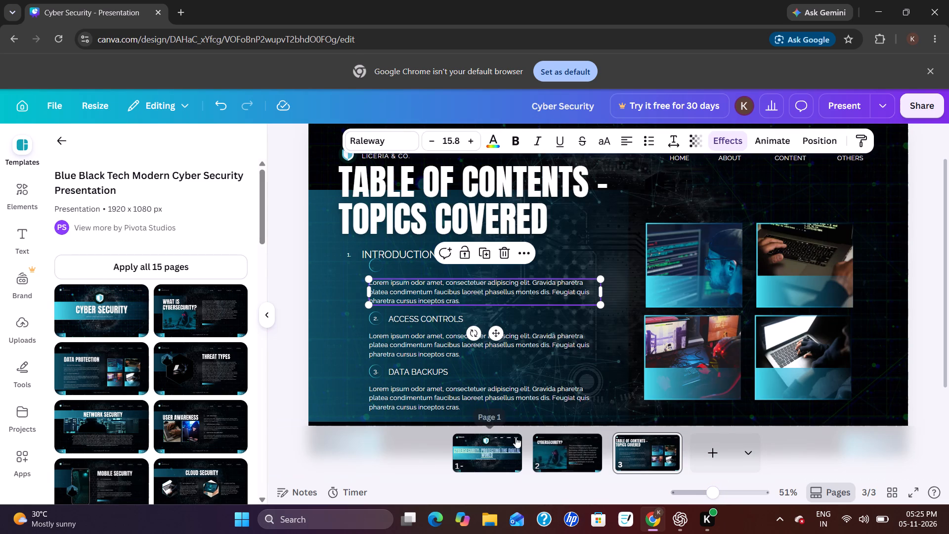
scroll(471, 311, "up", 1)
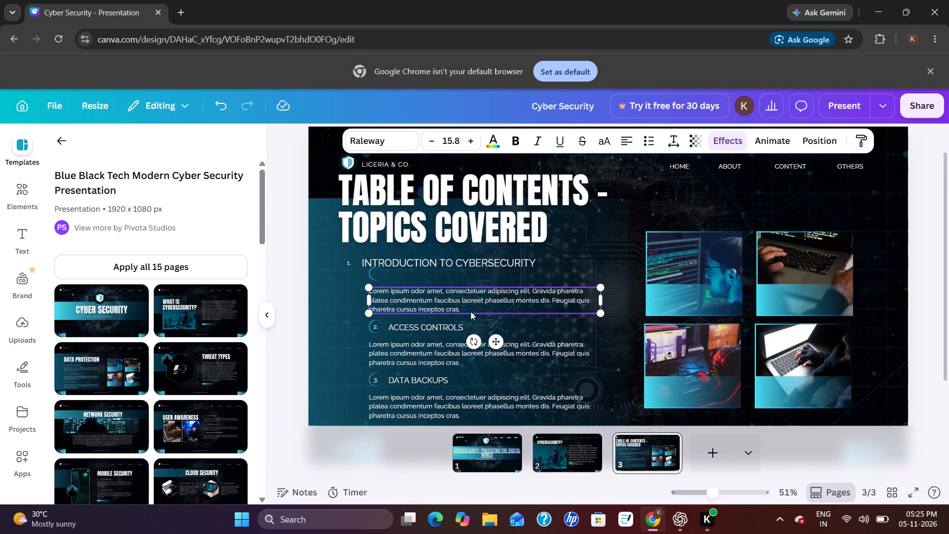
scroll(471, 311, "up", 1)
left_click(452, 250)
triple_click(436, 138)
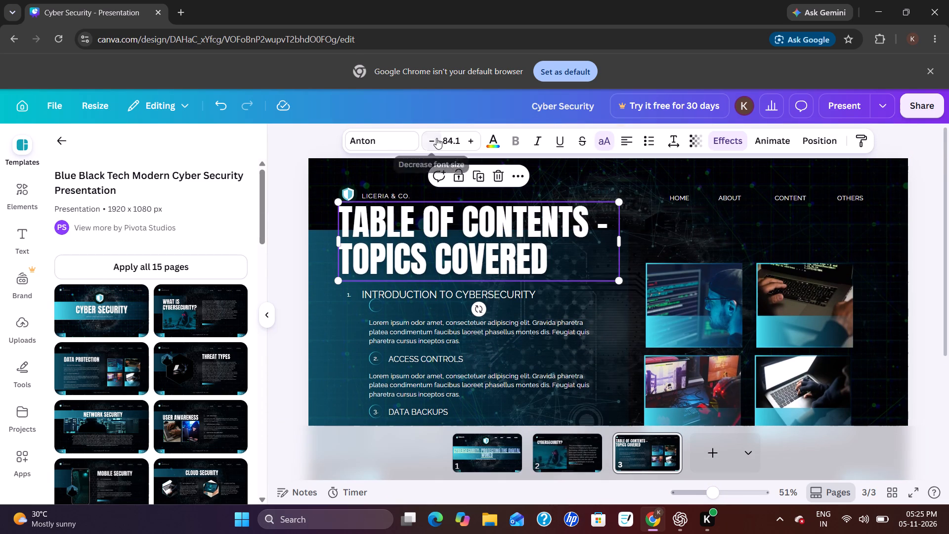
triple_click(436, 138)
double_click(436, 138)
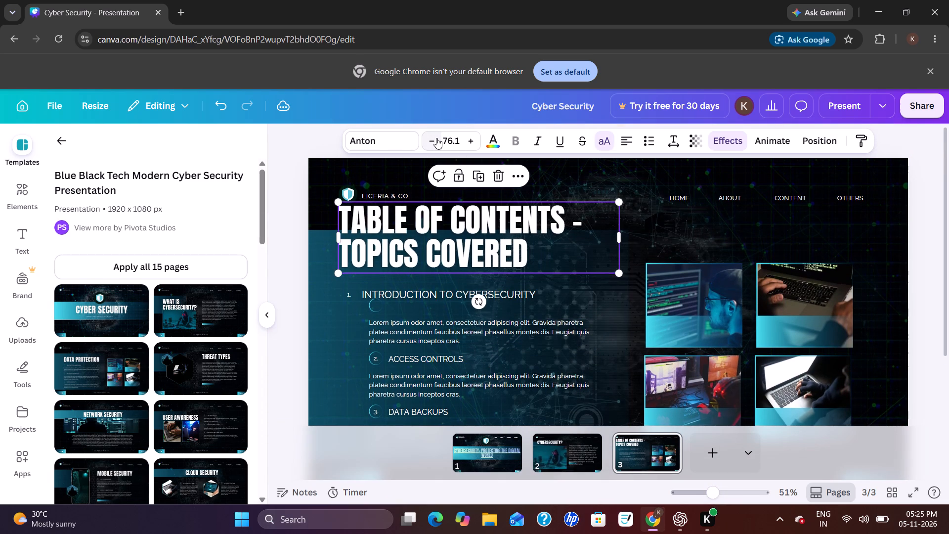
left_click(436, 138)
left_click(436, 138)
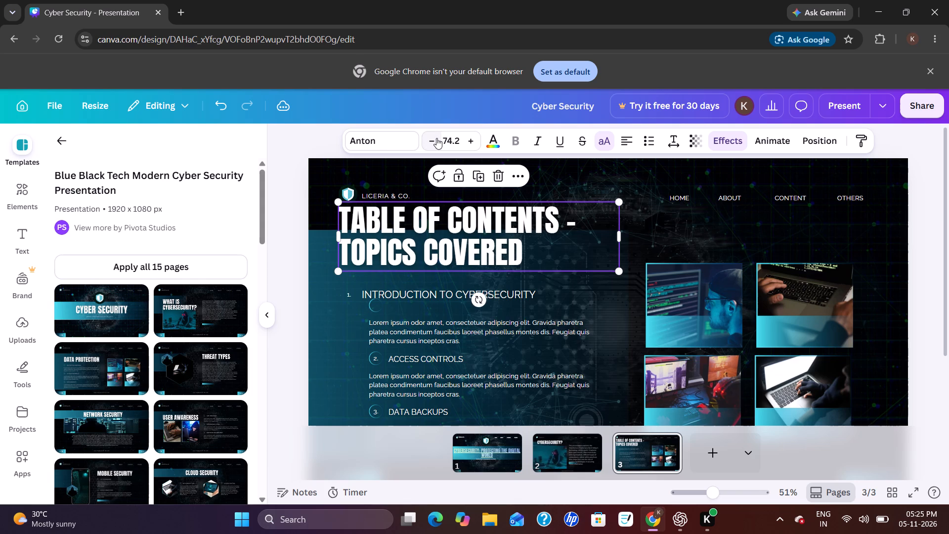
left_click(436, 138)
triple_click(436, 138)
triple_click(436, 138)
left_click(436, 138)
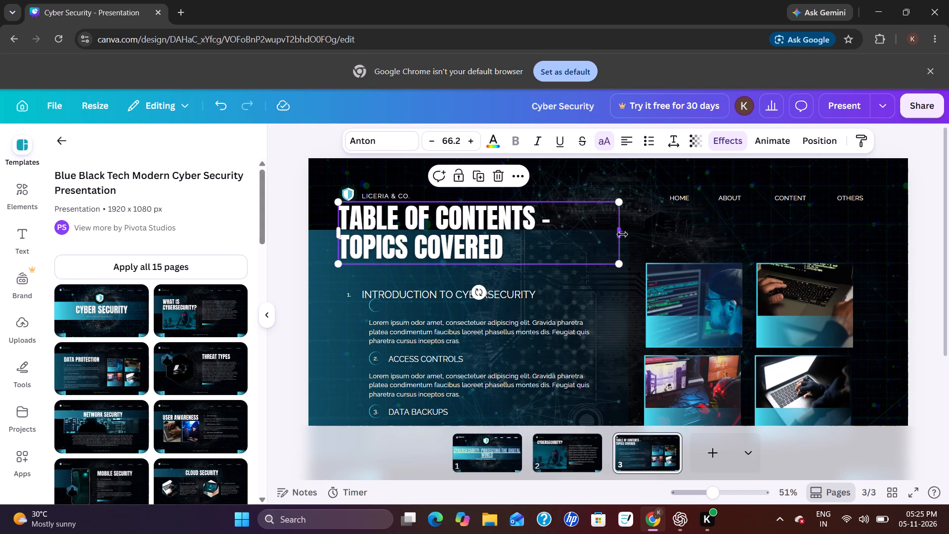
Delete "– Topics Covered" from the page 3 title so it reads only "Table of Contents".
left_click(548, 238)
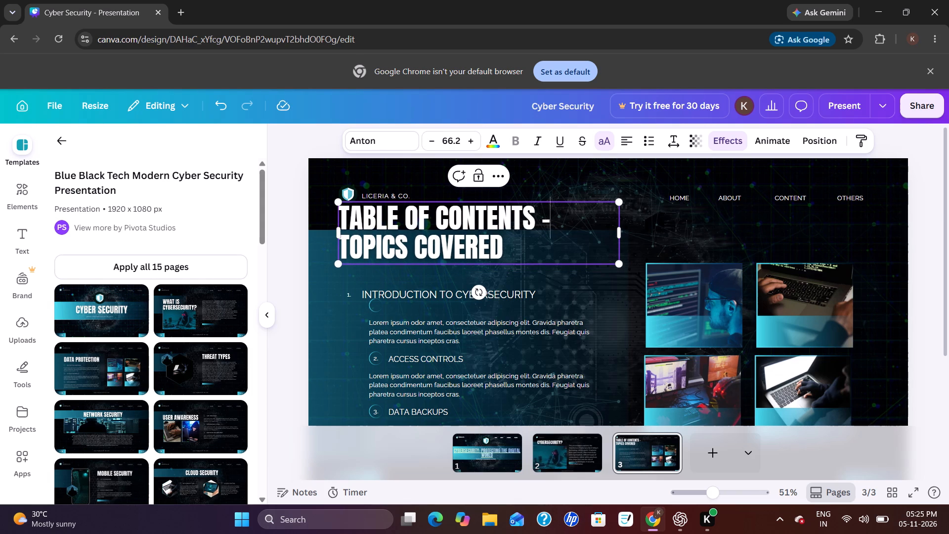
left_click(519, 251)
key("BackSpace")
key("backslash")
key("backslash")
key("backslash")
key("backslash")
key("backslash")
key("backslash")
key("backslash")
key("BackSpace")
key("BackSpace")
key("BackSpace")
key("BackSpace")
key("BackSpace")
key("BackSpace")
key("BackSpace")
key("BackSpace")
key("BackSpace")
key("BackSpace")
key("BackSpace")
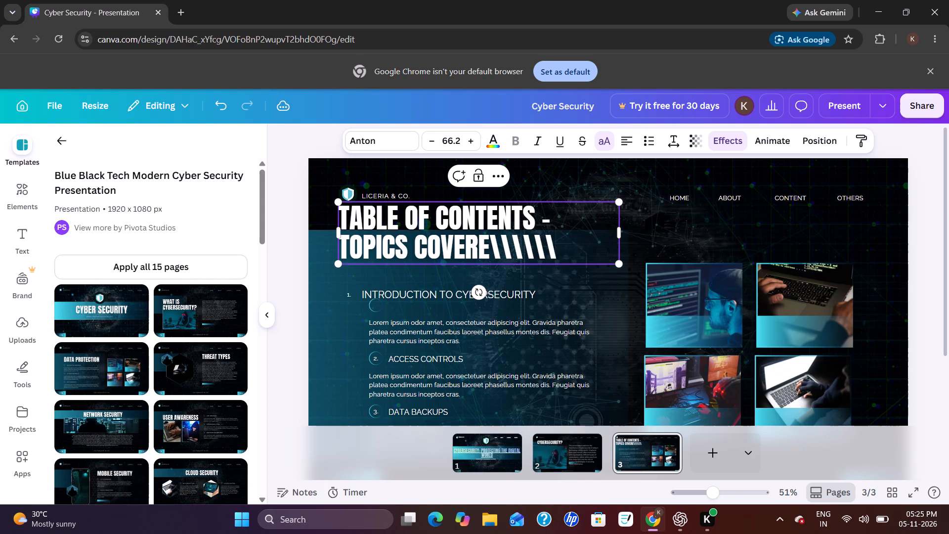
key("BackSpace")
key("BackSpace")
key("BackSpace")
key("BackSpace")
key("BackSpace")
key("BackSpace")
key("BackSpace")
key("BackSpace")
key("BackSpace")
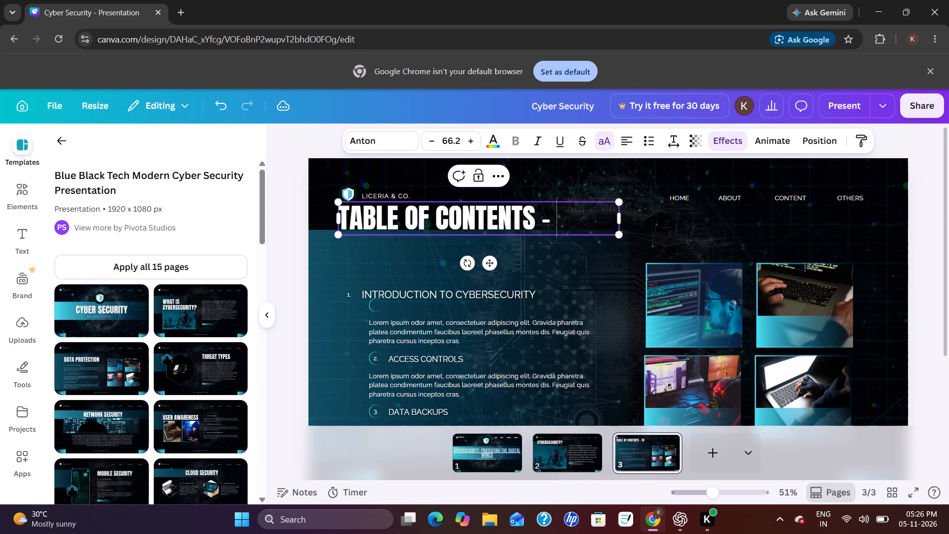
key("BackSpace")
key("BackSpace")
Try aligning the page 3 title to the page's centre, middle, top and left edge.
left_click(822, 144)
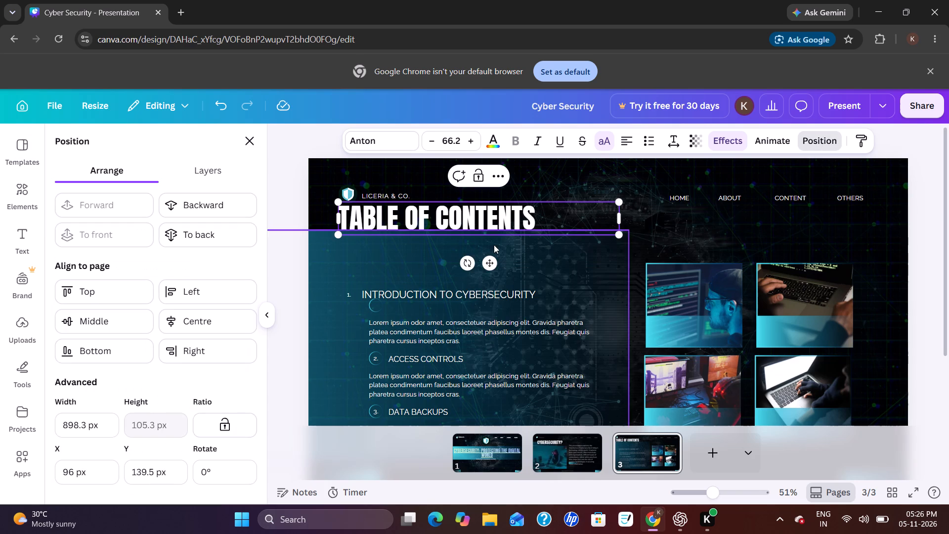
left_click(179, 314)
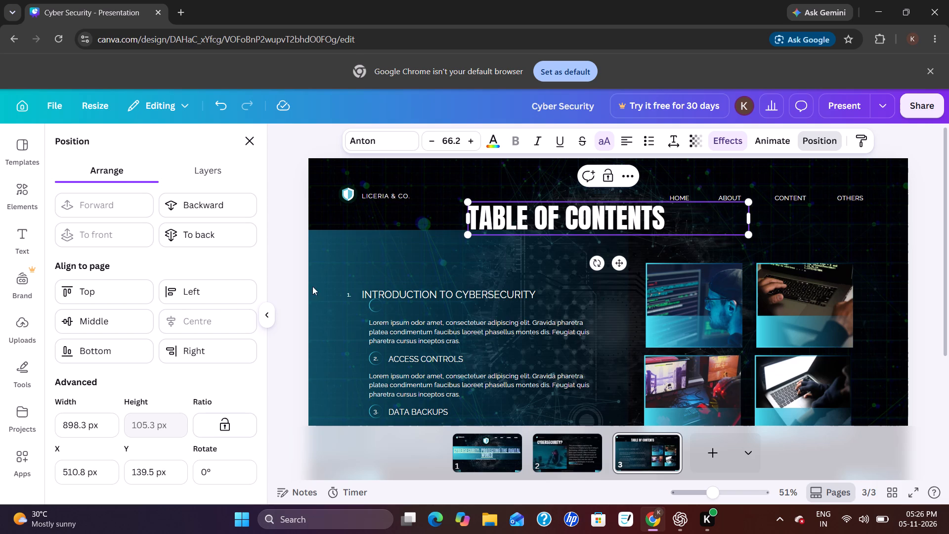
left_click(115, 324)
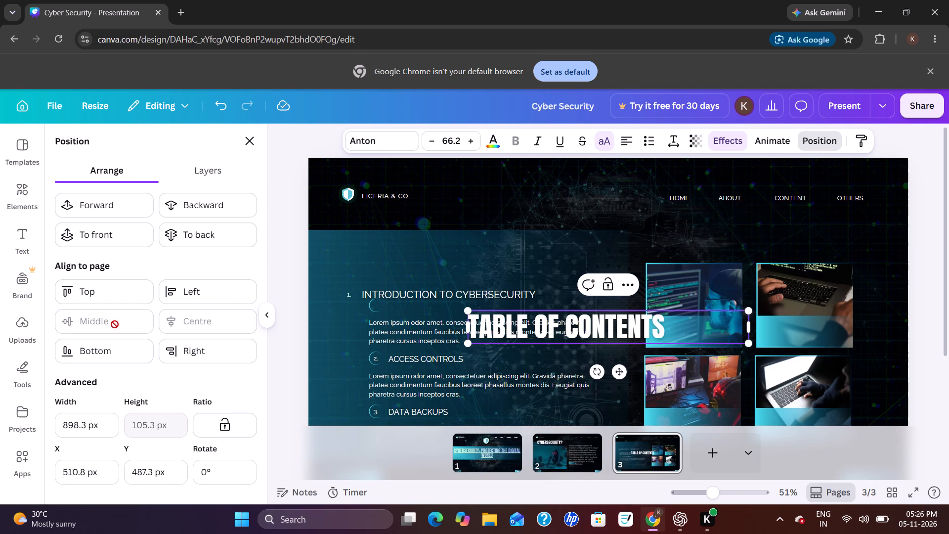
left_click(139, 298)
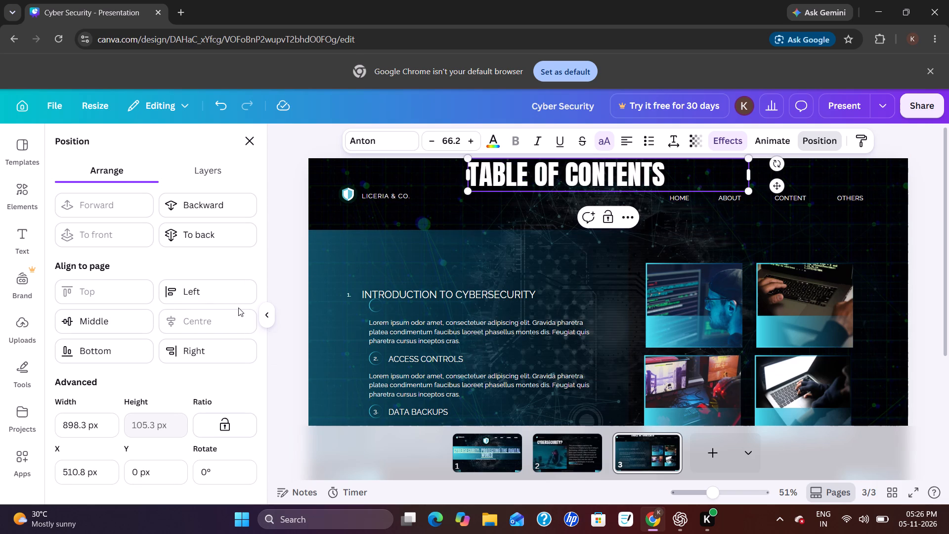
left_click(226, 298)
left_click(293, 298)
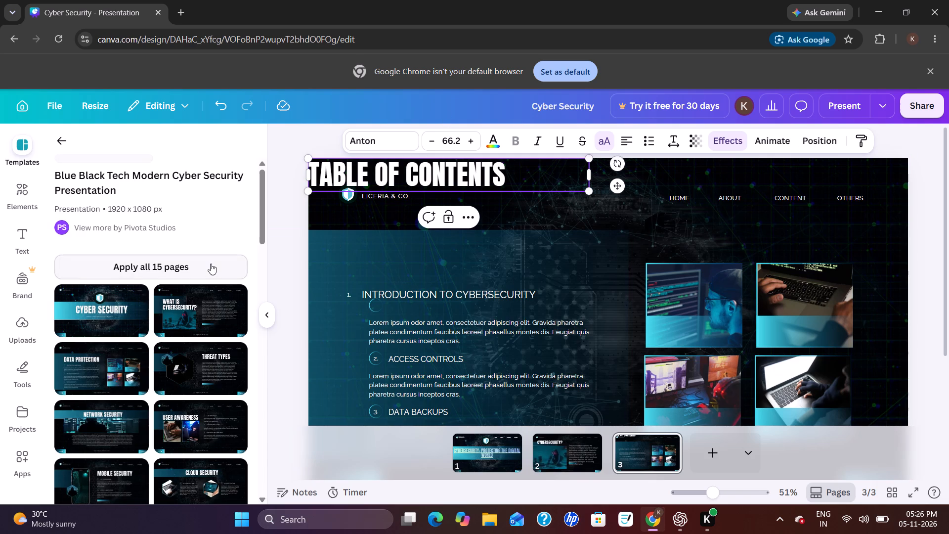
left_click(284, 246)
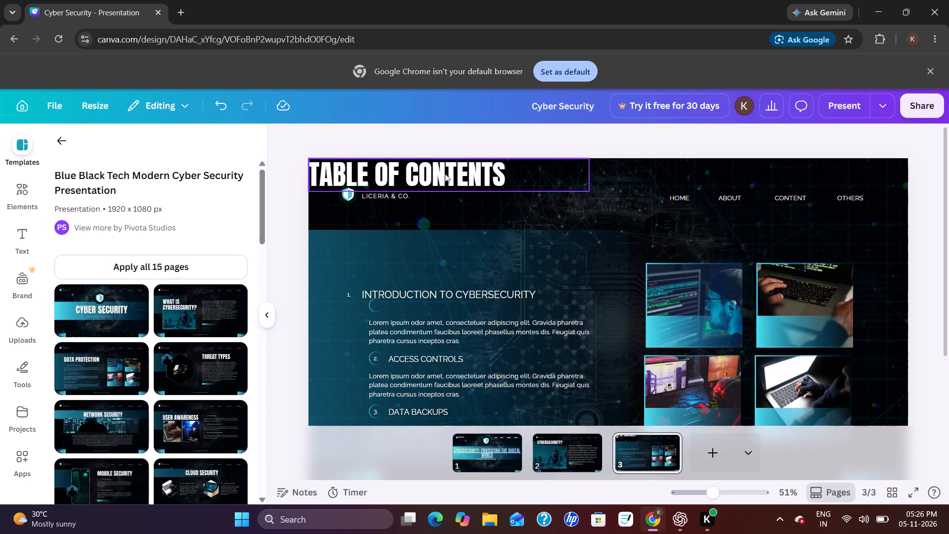
Place the "Table of Contents" title just below the company name line and reduce its font size to 54.2.
left_click_drag(445, 174, 479, 221)
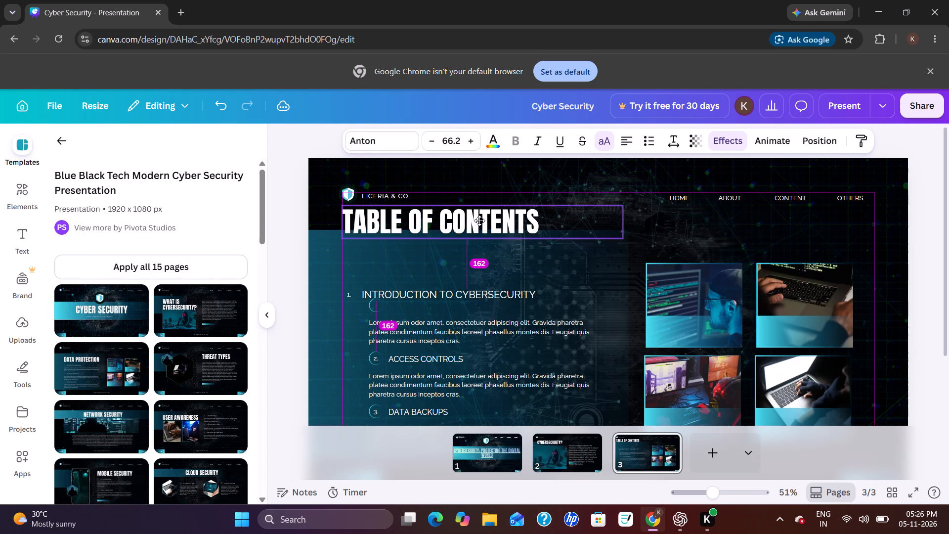
left_click_drag(479, 221, 500, 211)
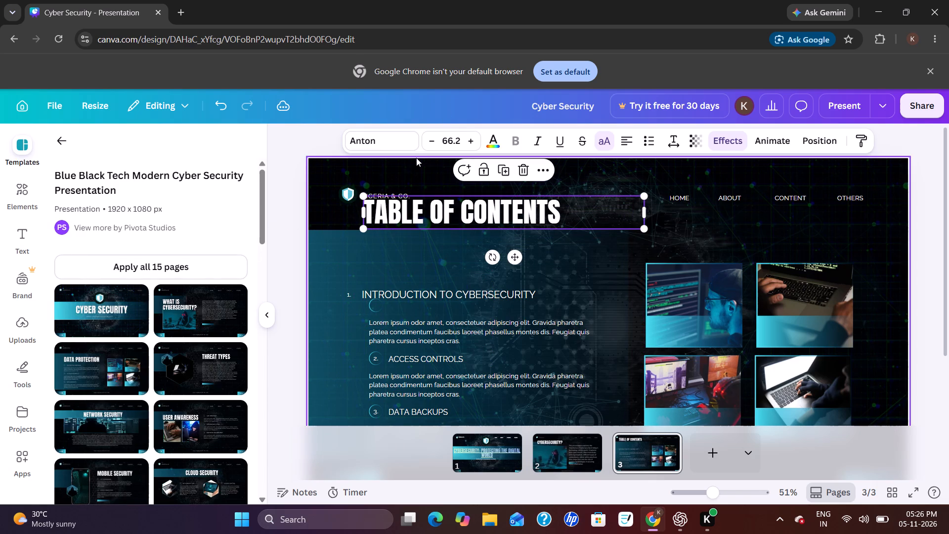
triple_click(428, 148)
triple_click(428, 148)
triple_click(428, 148)
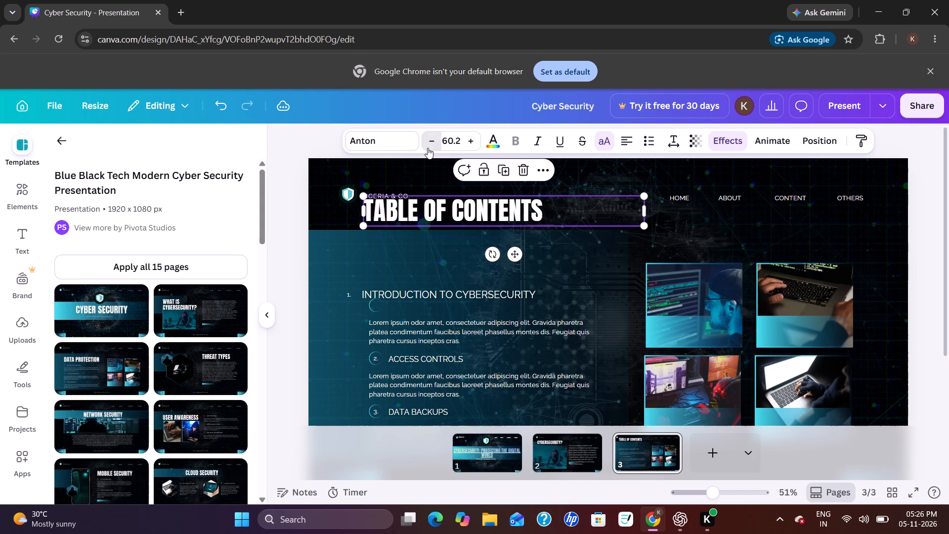
triple_click(428, 148)
left_click_drag(428, 148, 425, 212)
left_click_drag(425, 212, 427, 220)
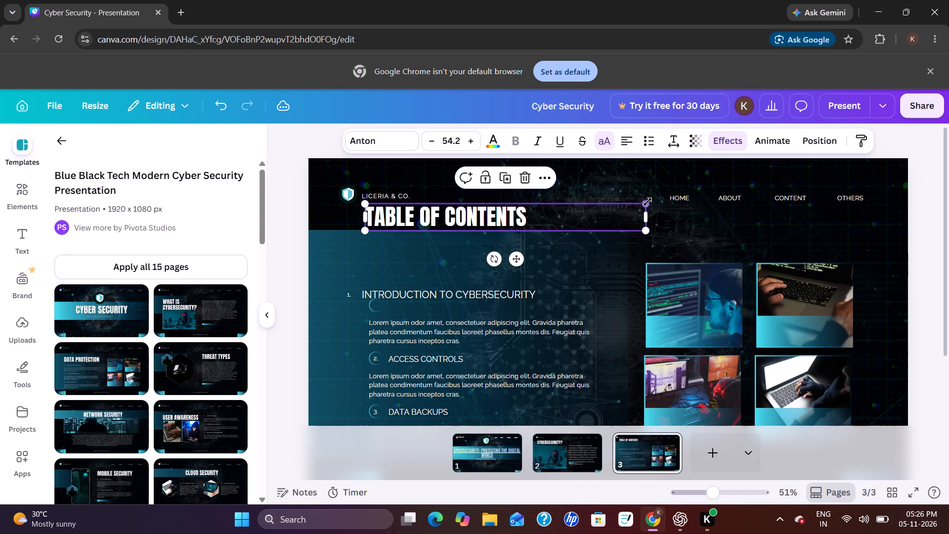
Narrow the "Table of Contents" title box to fit closely around its single line of text.
left_click_drag(647, 217, 575, 224)
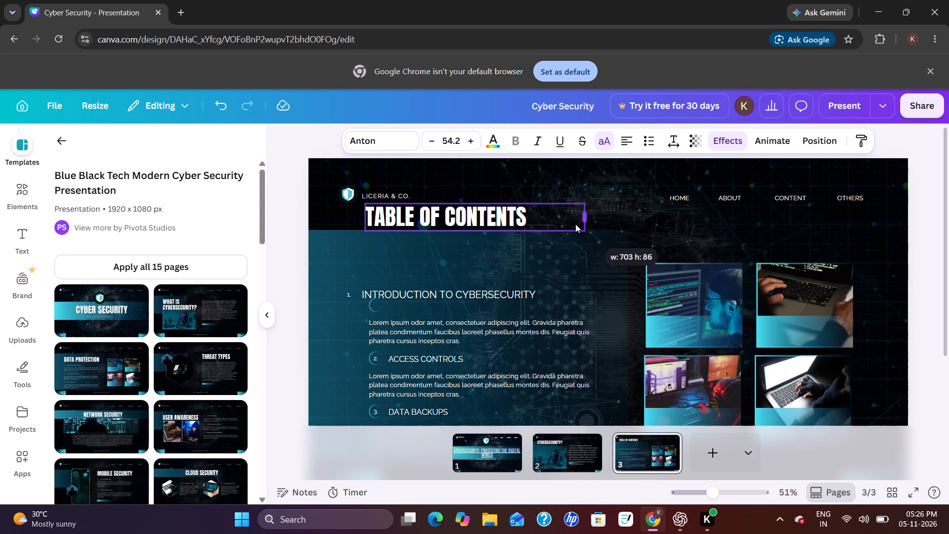
left_click_drag(575, 224, 534, 233)
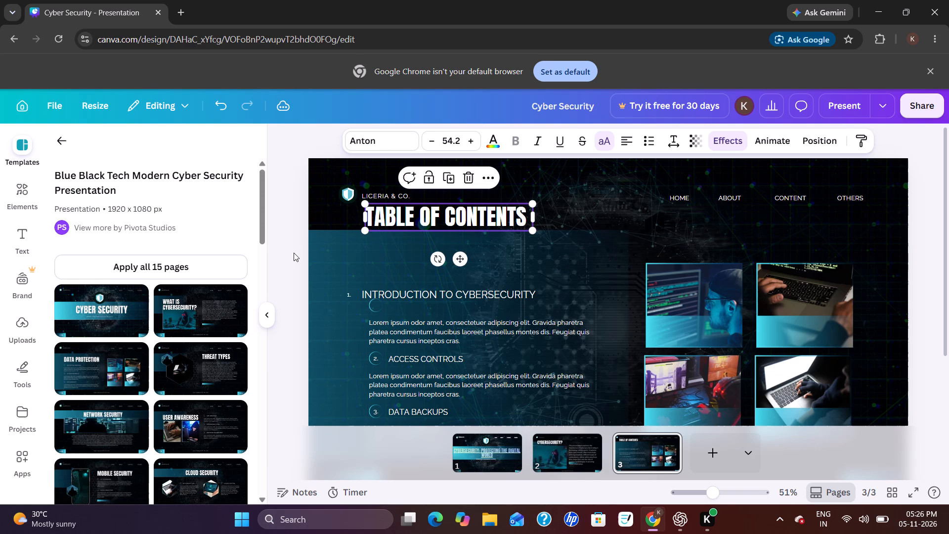
left_click(294, 253)
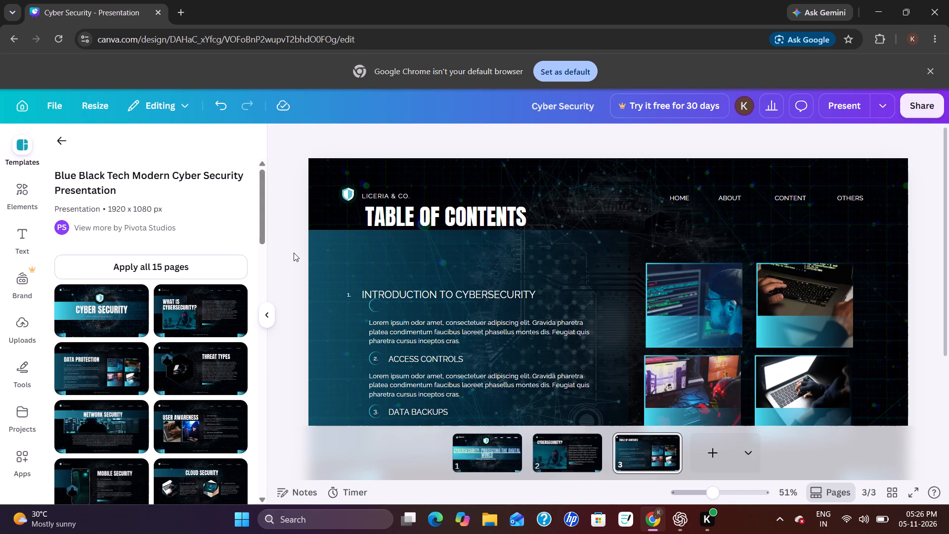
Increase the font size of the list number "1." to 24.8.
left_click(350, 292)
triple_click(475, 145)
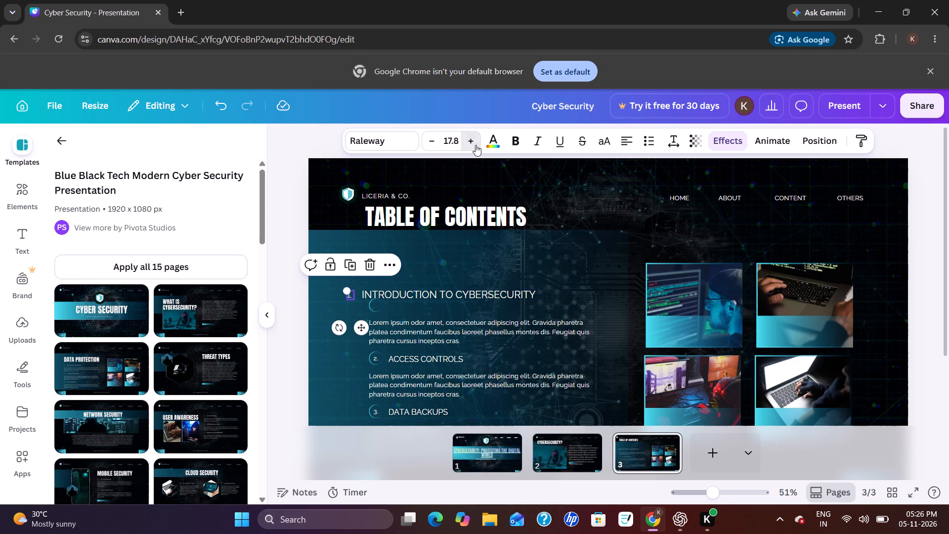
triple_click(475, 145)
triple_click(475, 145)
left_click_drag(475, 145, 291, 316)
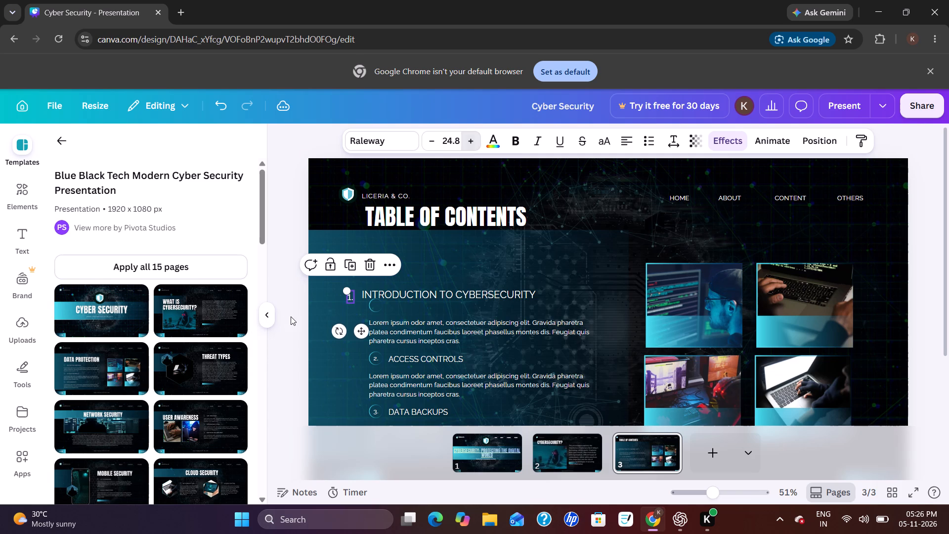
left_click(291, 316)
Move the list number "1." up to the top of the blue panel, just below the start of the title.
left_click_drag(351, 299, 349, 259)
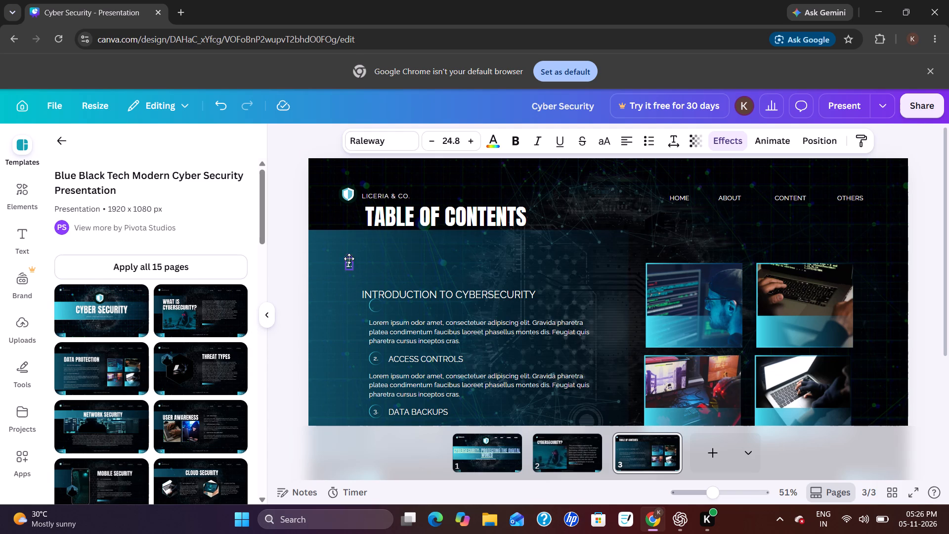
left_click_drag(349, 259, 347, 248)
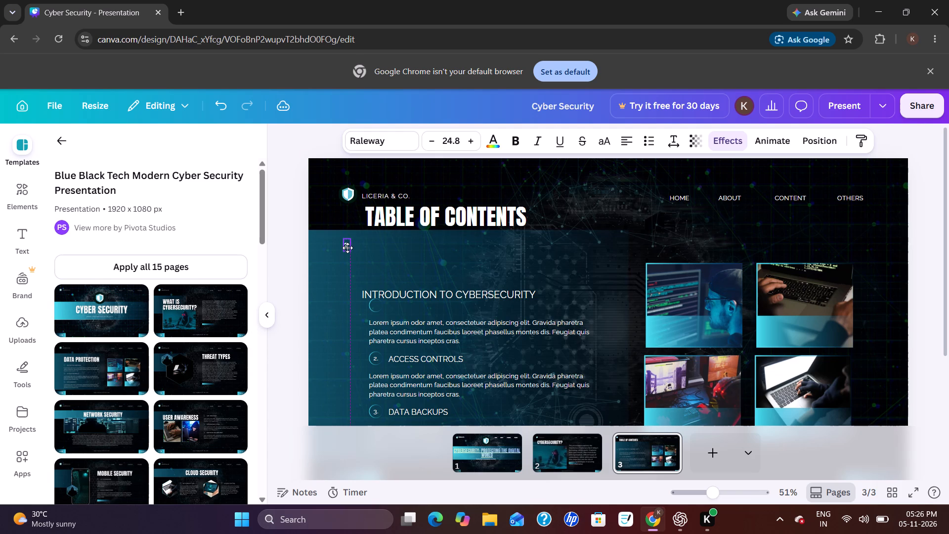
left_click_drag(347, 248, 349, 245)
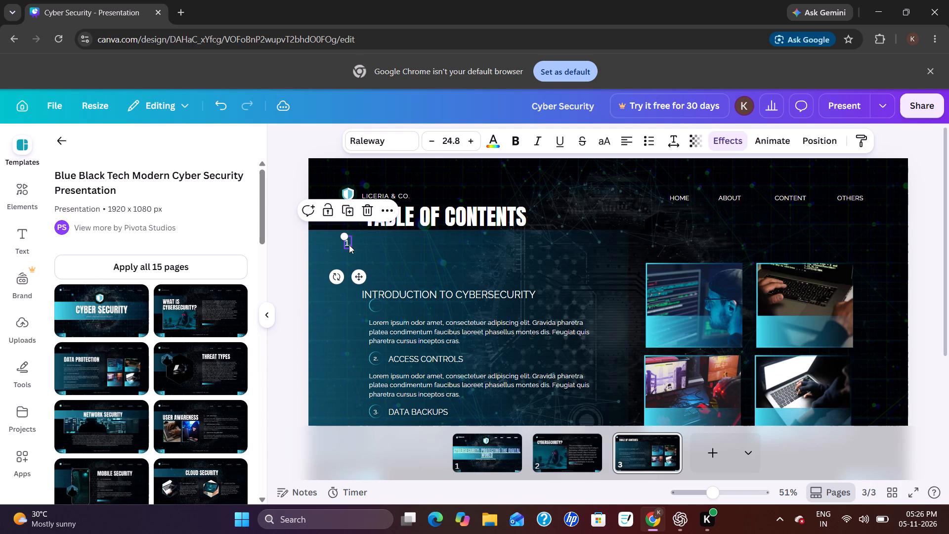
Move the "Introduction to Cybersecurity" heading up beside the list number "1.", aligned on the same line.
left_click_drag(407, 296, 405, 242)
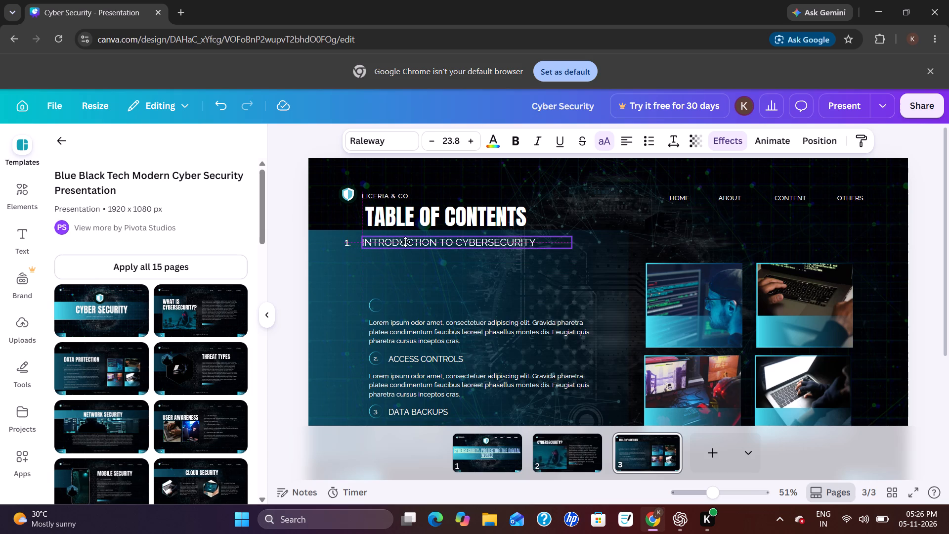
left_click_drag(405, 242, 404, 242)
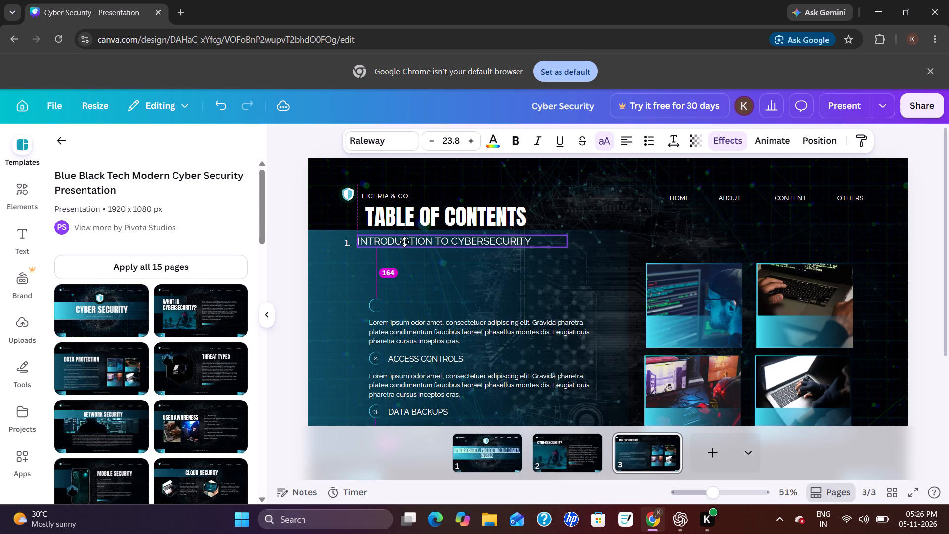
left_click_drag(404, 242, 404, 245)
Underline the "Table of Contents" title.
left_click(417, 218)
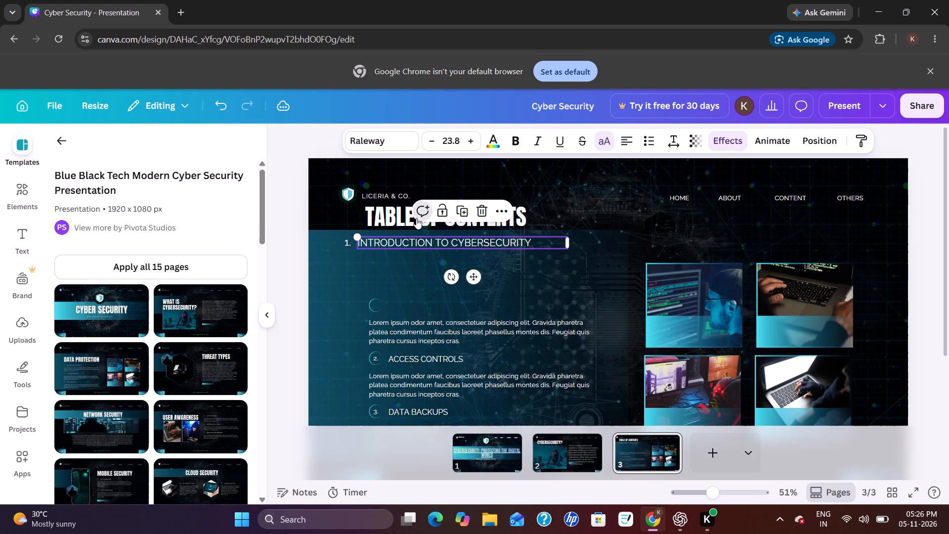
left_click(411, 216)
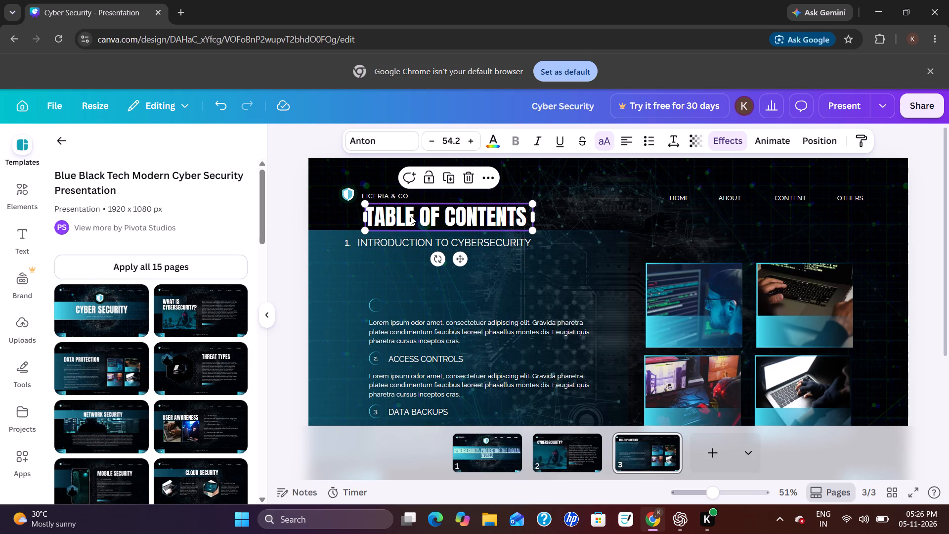
left_click(561, 144)
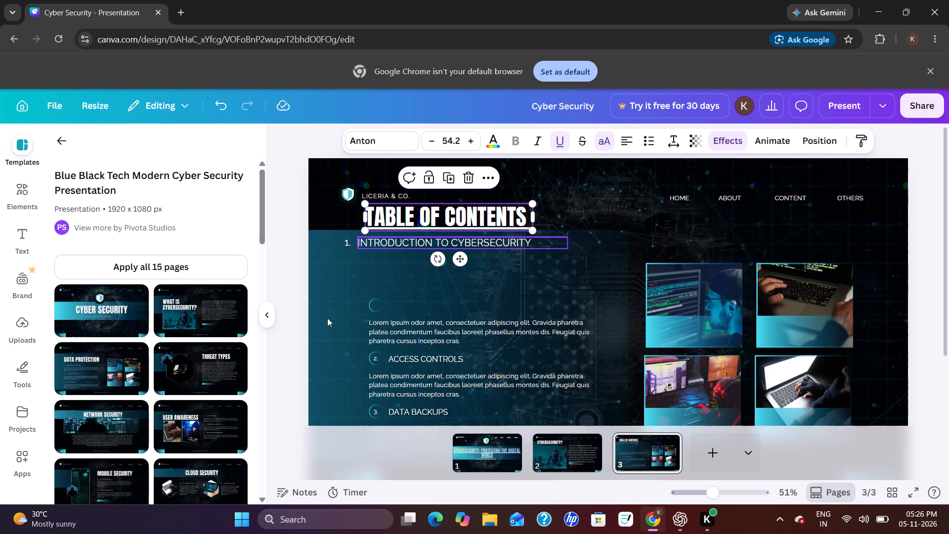
left_click(295, 329)
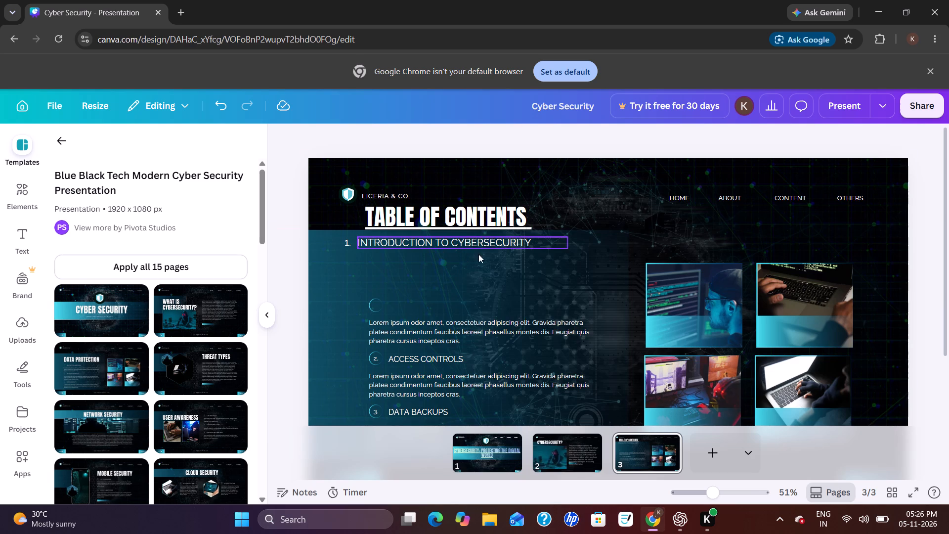
Delete the placeholder Lorem ipsum paragraph belonging to the first item, "Introduction to Cybersecurity".
left_click_drag(443, 334, 431, 288)
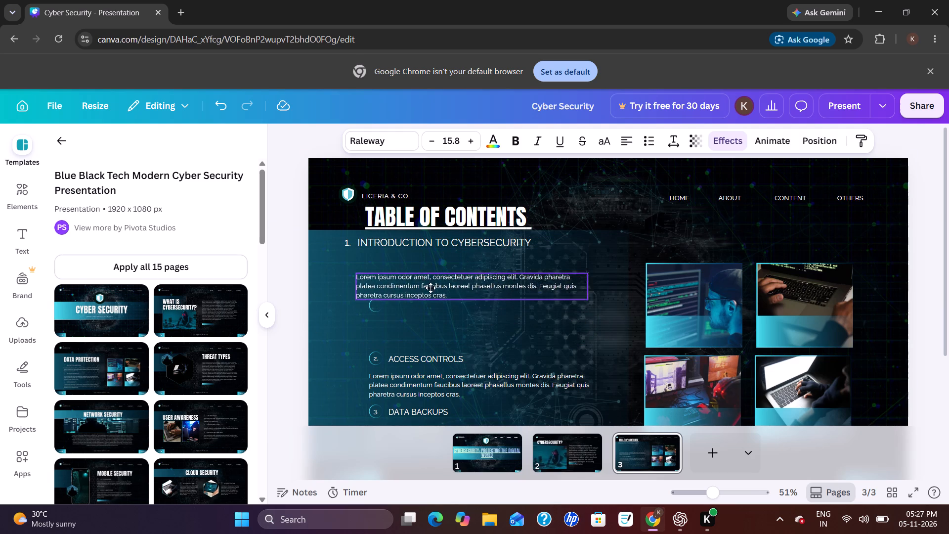
left_click_drag(431, 288, 431, 272)
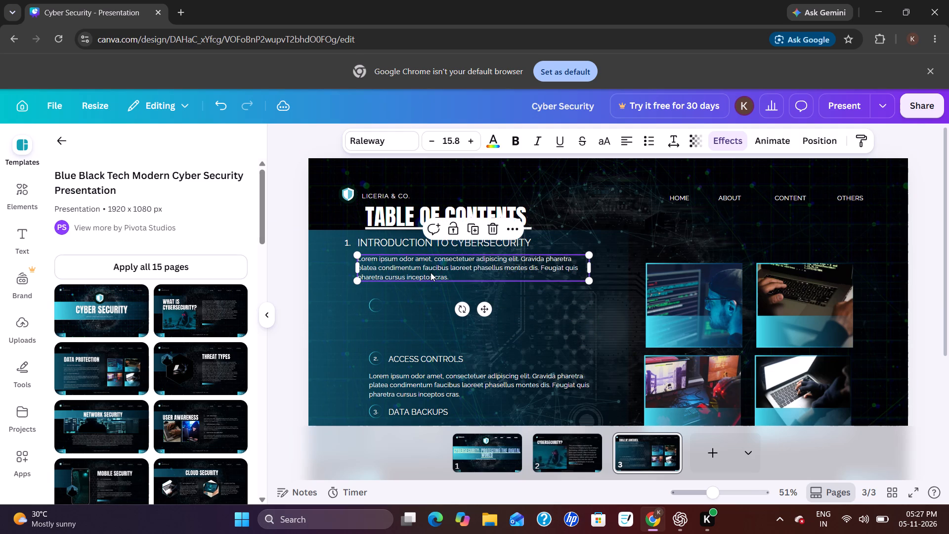
left_click(443, 275)
key("BackSpace")
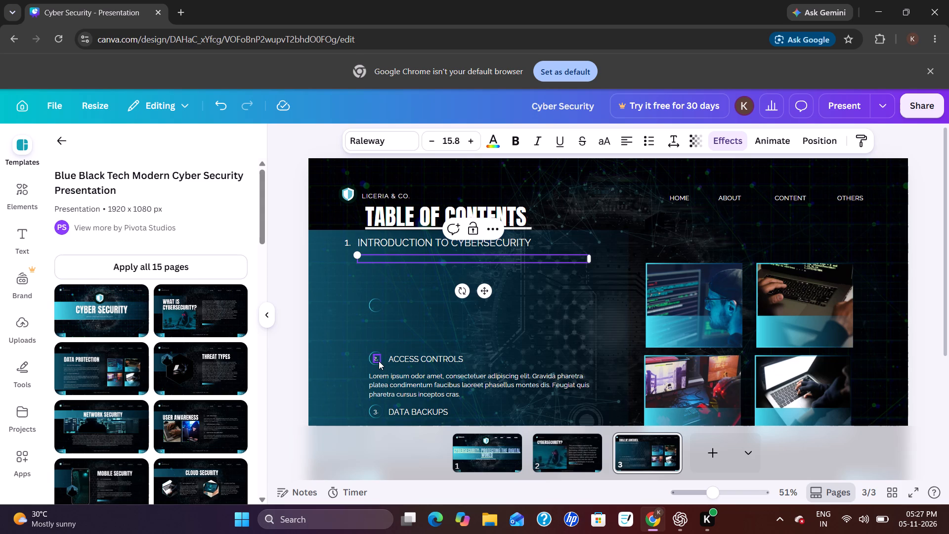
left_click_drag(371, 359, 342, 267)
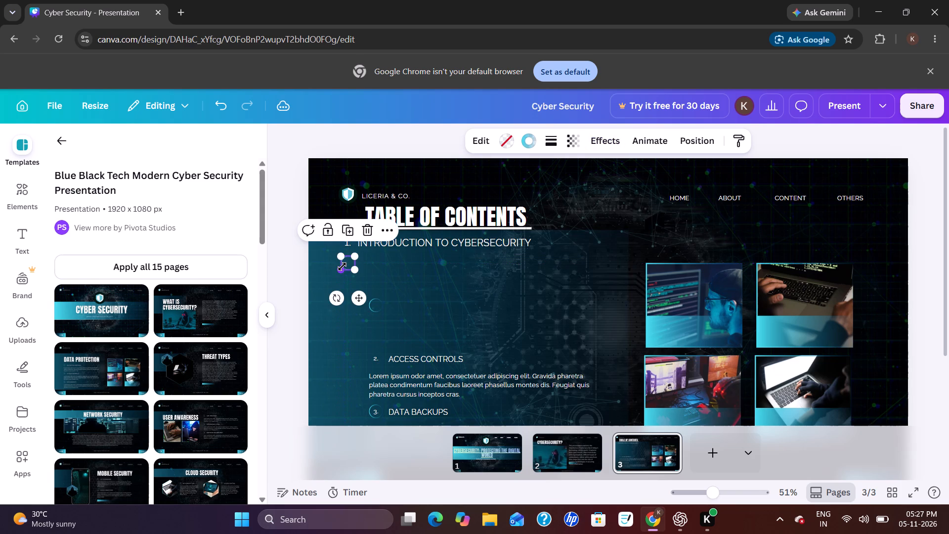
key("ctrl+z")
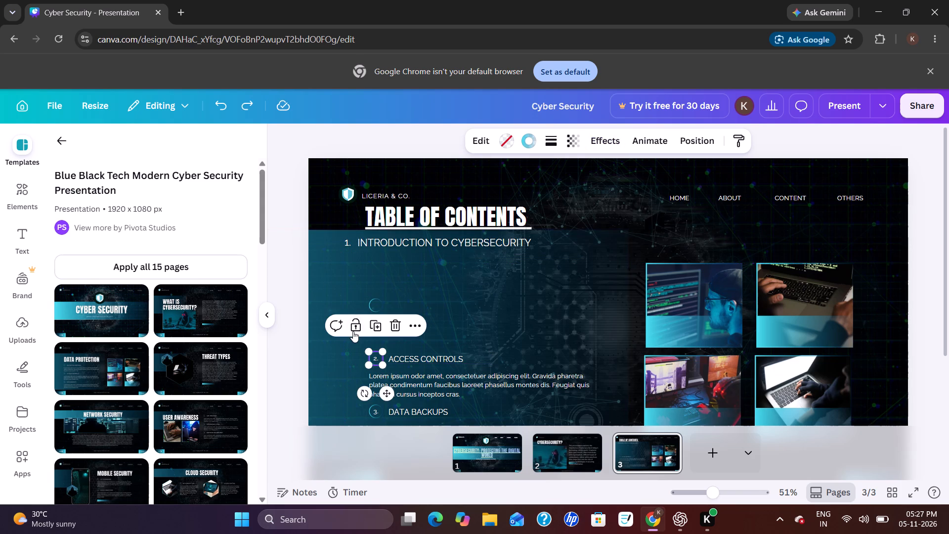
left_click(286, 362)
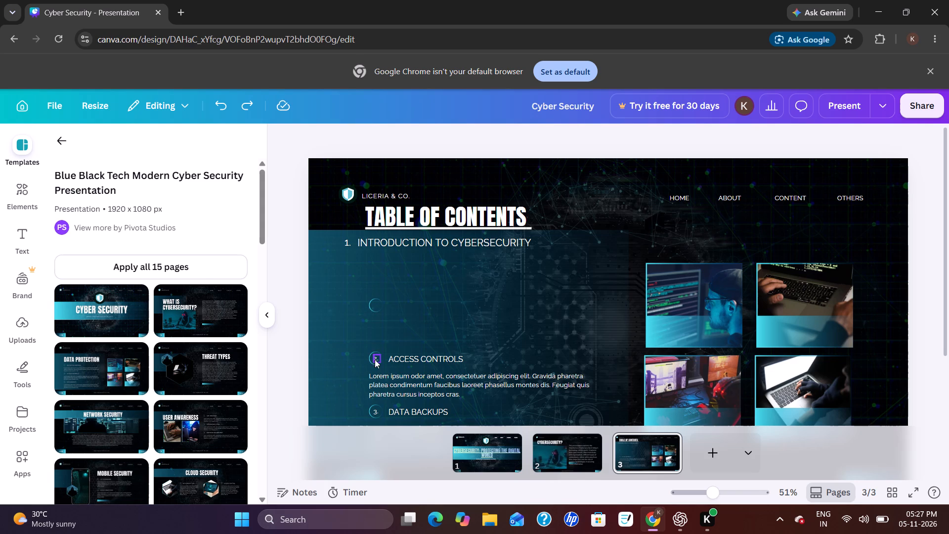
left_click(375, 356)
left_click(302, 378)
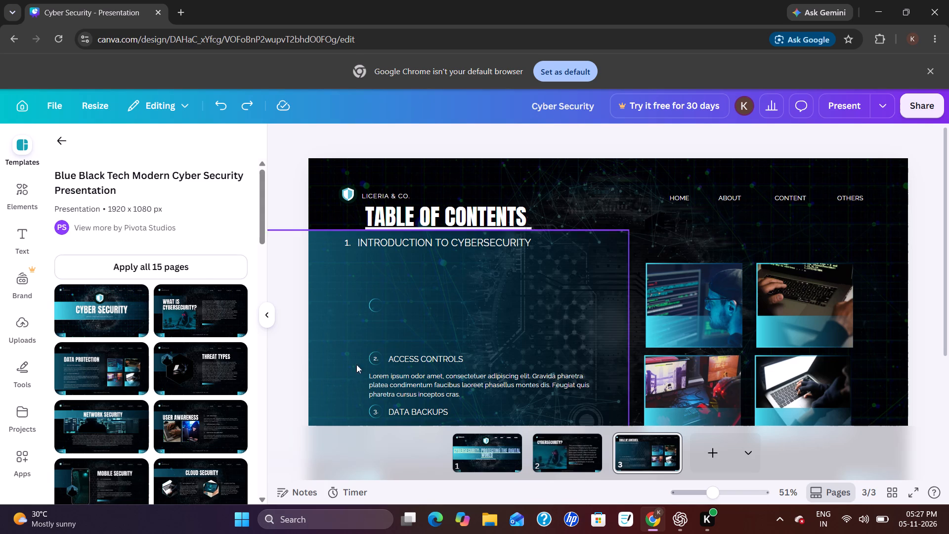
Move the "Access Controls" item's ring directly below the number "1.", and place the first item's empty ring around "1.".
left_click_drag(372, 360, 345, 273)
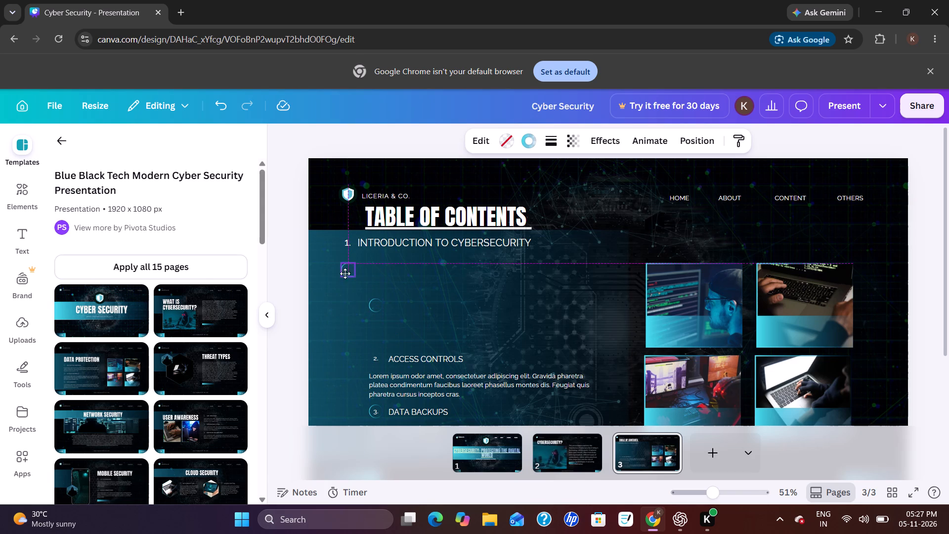
left_click_drag(345, 273, 345, 267)
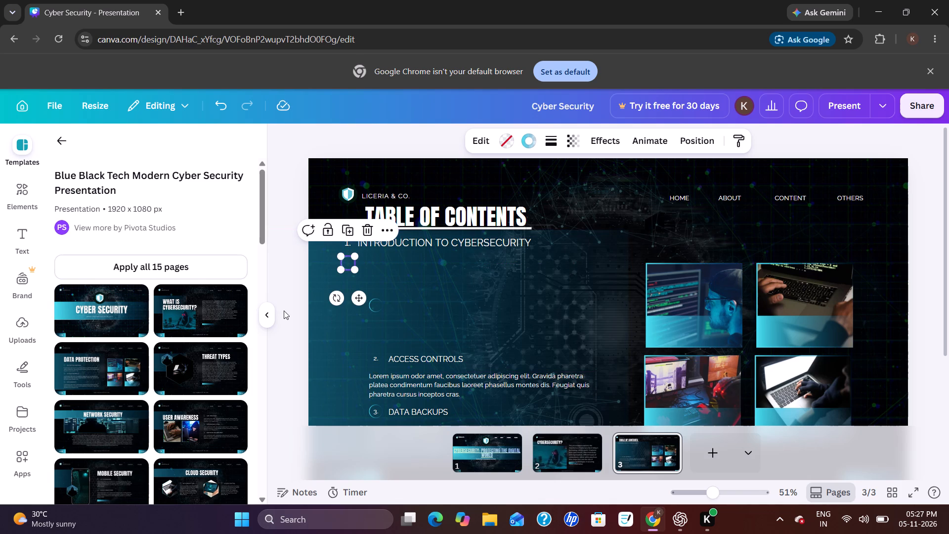
left_click(284, 311)
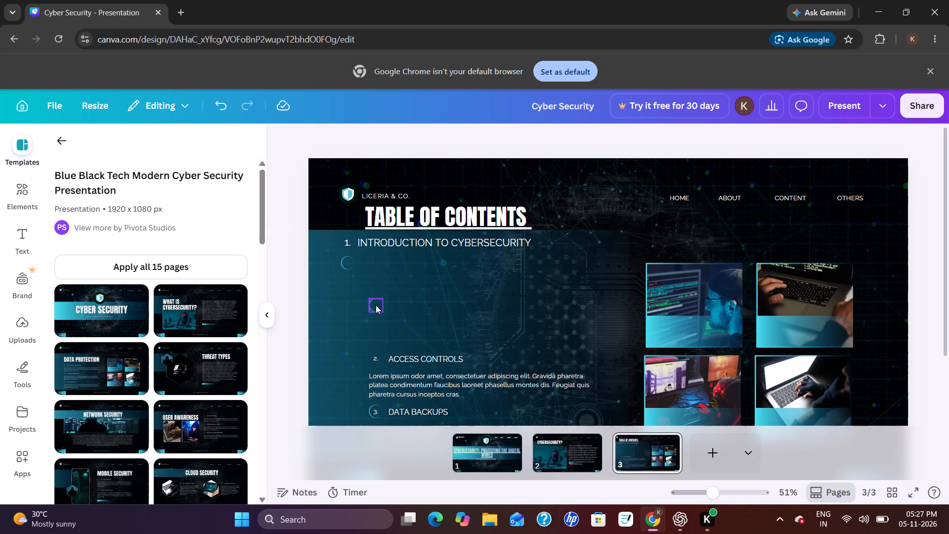
left_click_drag(376, 305, 347, 243)
Place the list number "2." inside the ring below "1." and increase its font size slightly.
left_click_drag(377, 361, 377, 356)
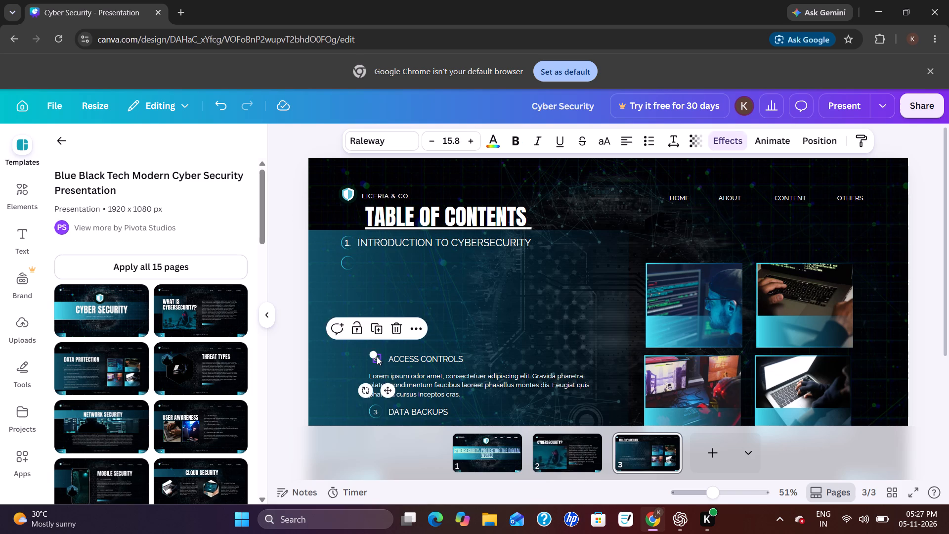
left_click_drag(377, 356, 349, 267)
left_click(476, 138)
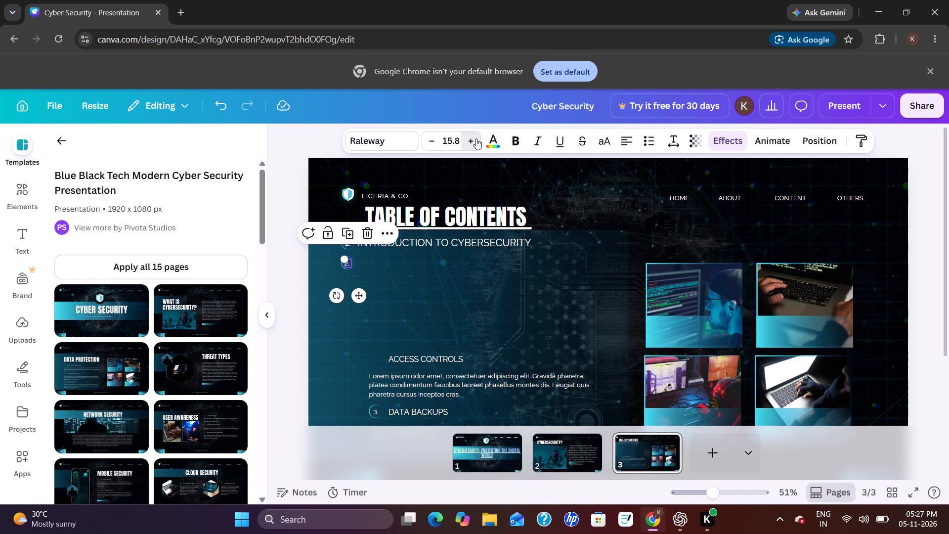
left_click(476, 138)
left_click(284, 345)
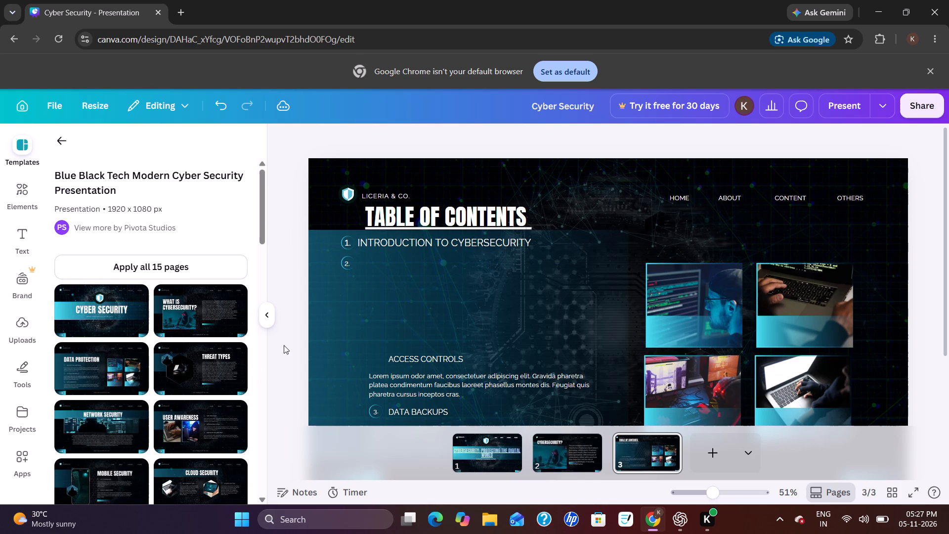
Move the "Access Controls" heading beside the number "2.", align it under the first heading, and increase its font size to 23.8.
left_click_drag(420, 361, 394, 263)
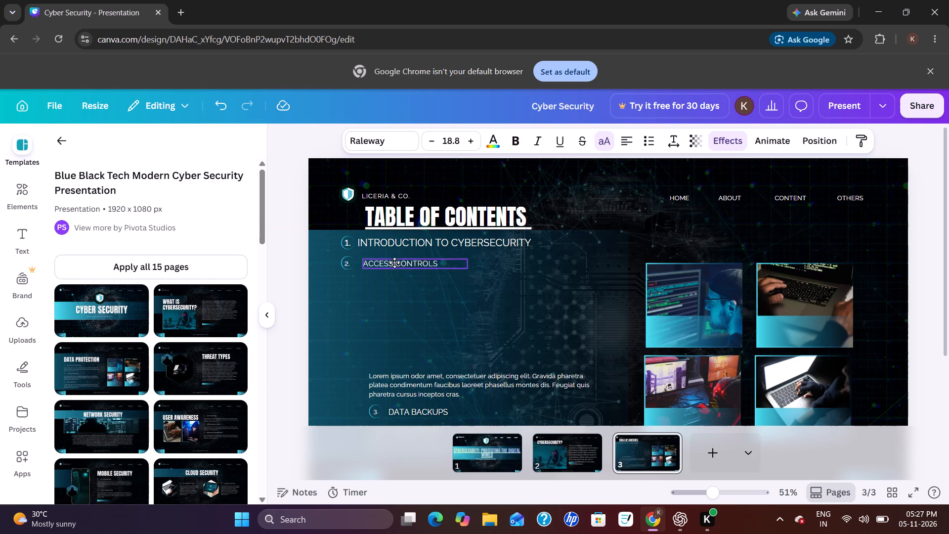
left_click_drag(394, 263, 391, 266)
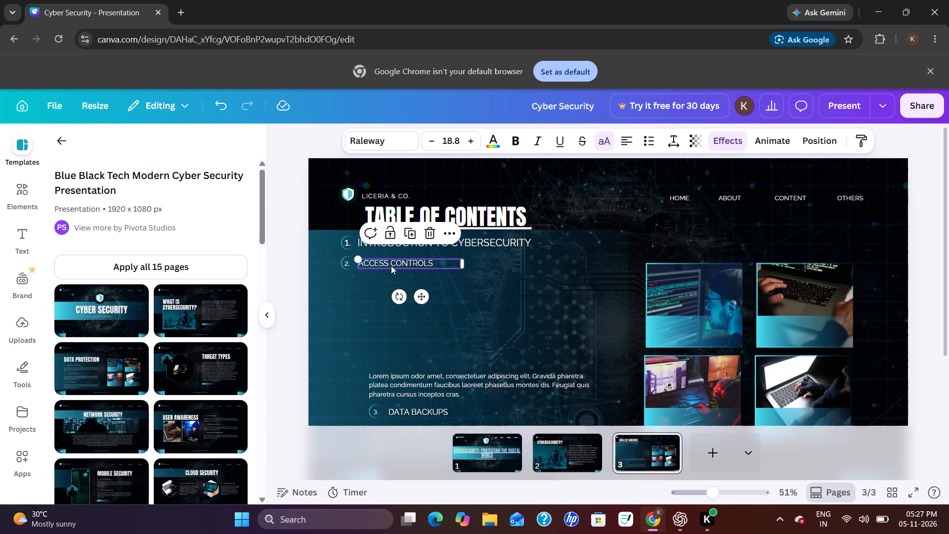
left_click(480, 138)
left_click(480, 138)
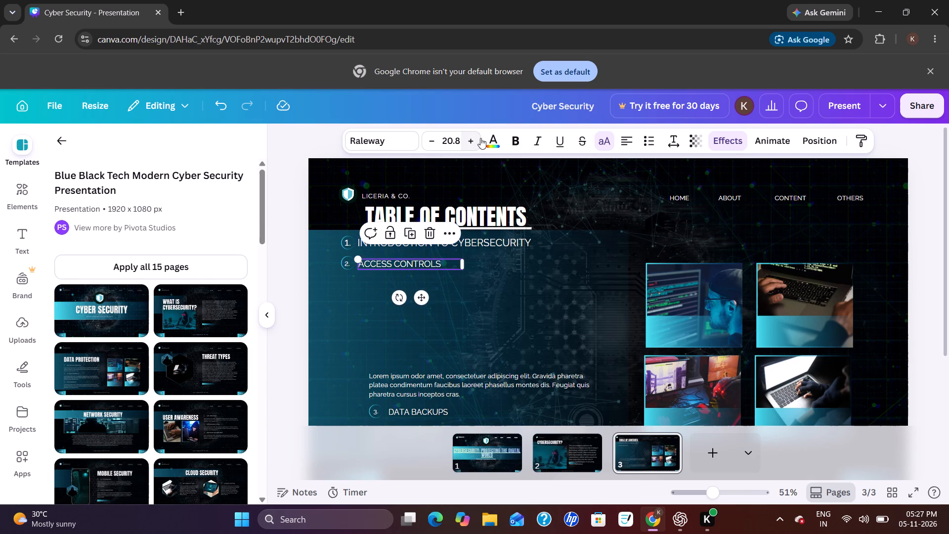
left_click(480, 138)
left_click(484, 246)
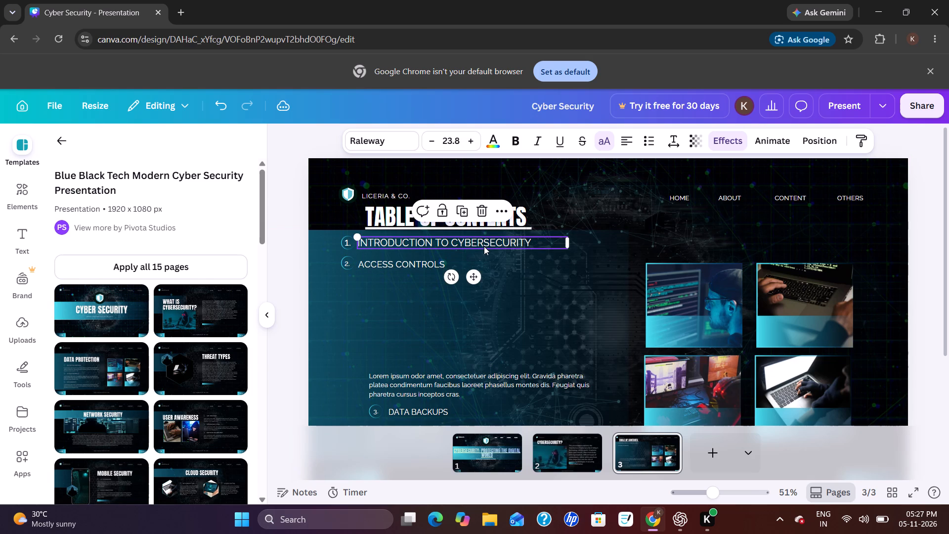
left_click(440, 264)
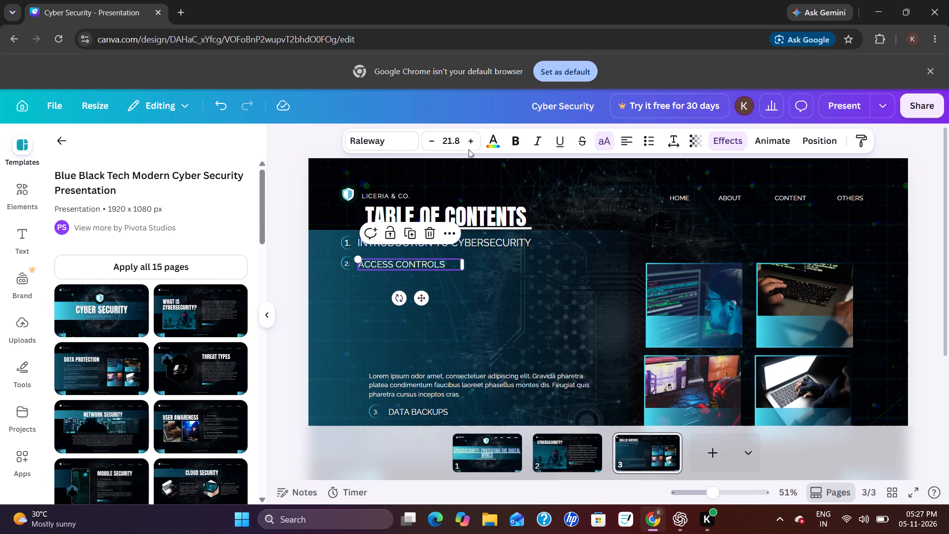
double_click(469, 147)
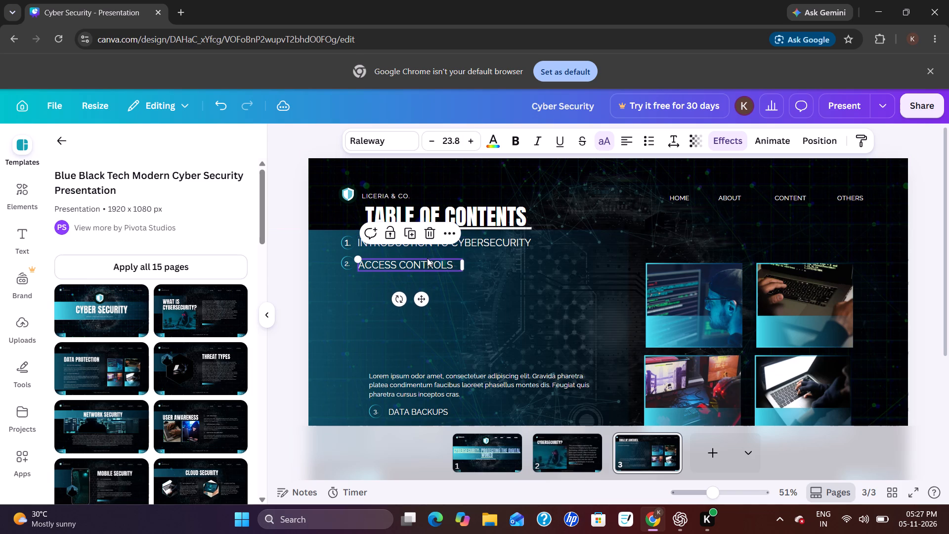
left_click(428, 258)
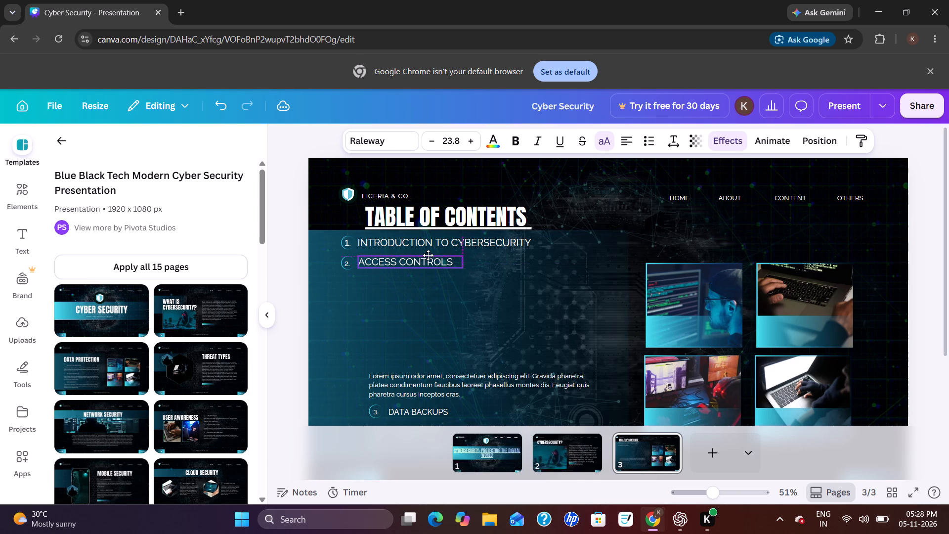
left_click(304, 293)
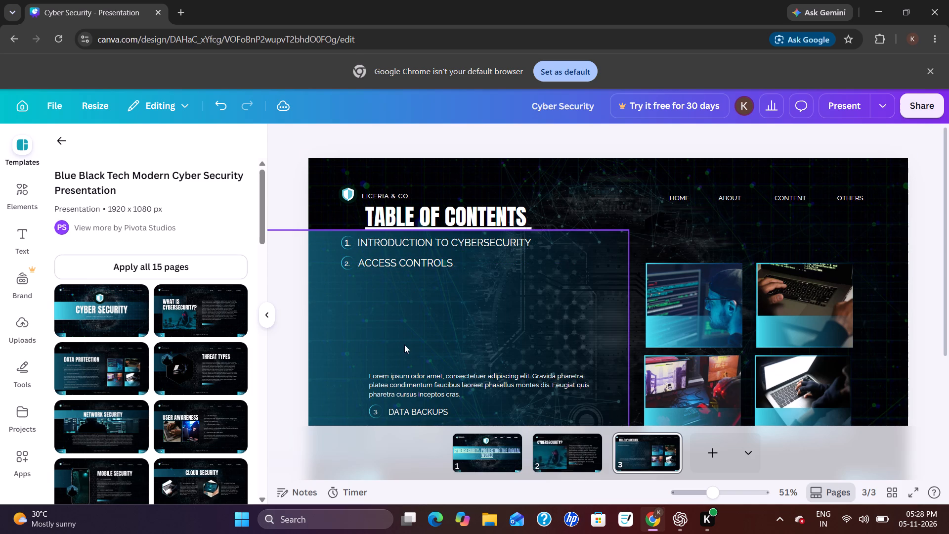
Move the "Data Backups" item's ring up to sit directly below the ring around "2.".
scroll(457, 317, "down", 2)
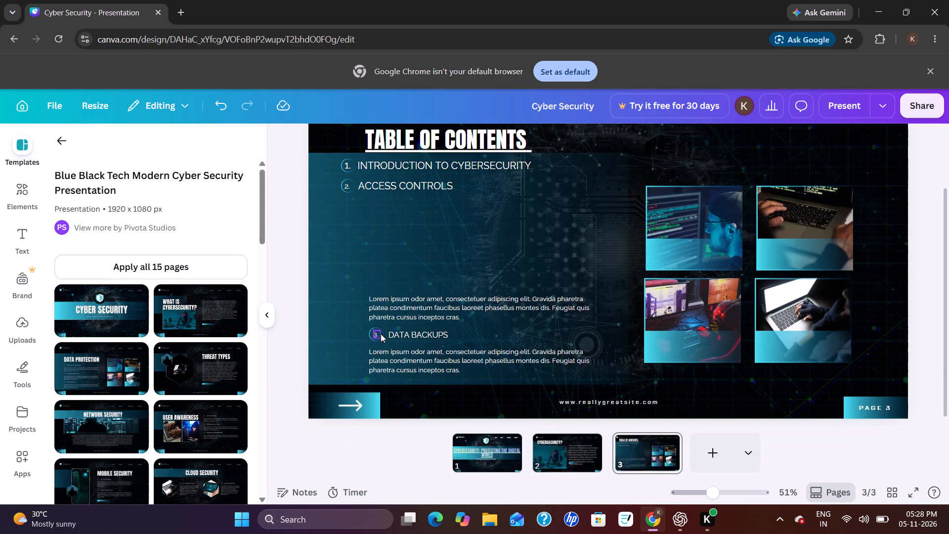
left_click_drag(383, 333, 361, 259)
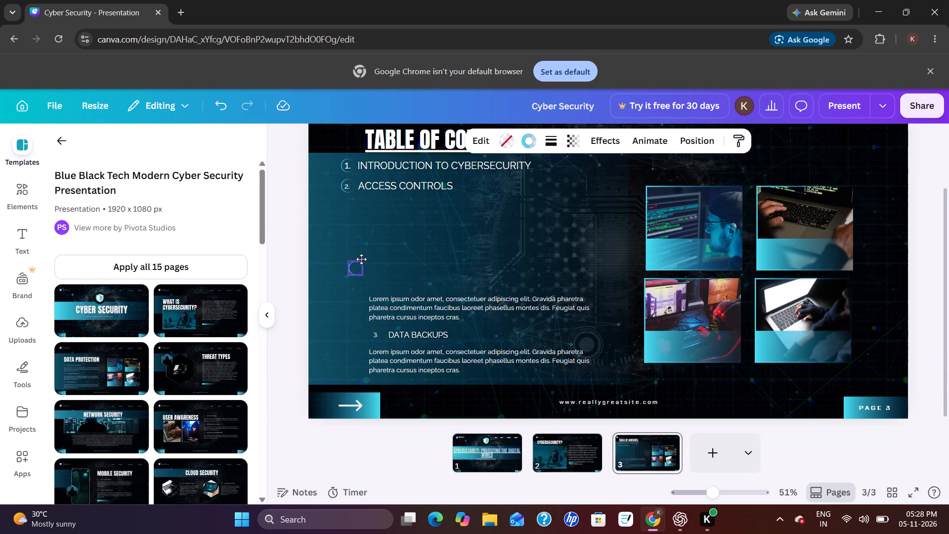
left_click_drag(361, 259, 353, 213)
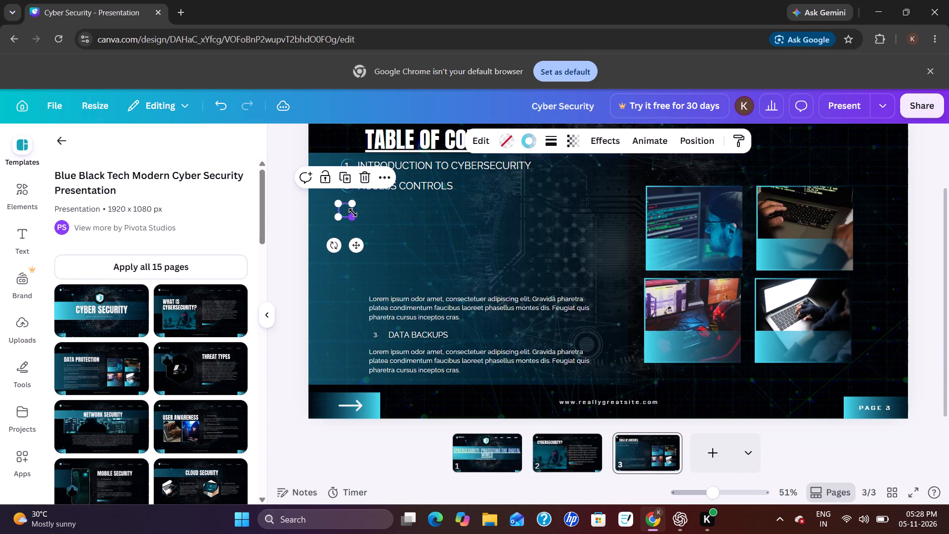
Place the list number "3." inside the ring below "2.", moving the ring up slightly to even the spacing.
left_click_drag(376, 332, 346, 216)
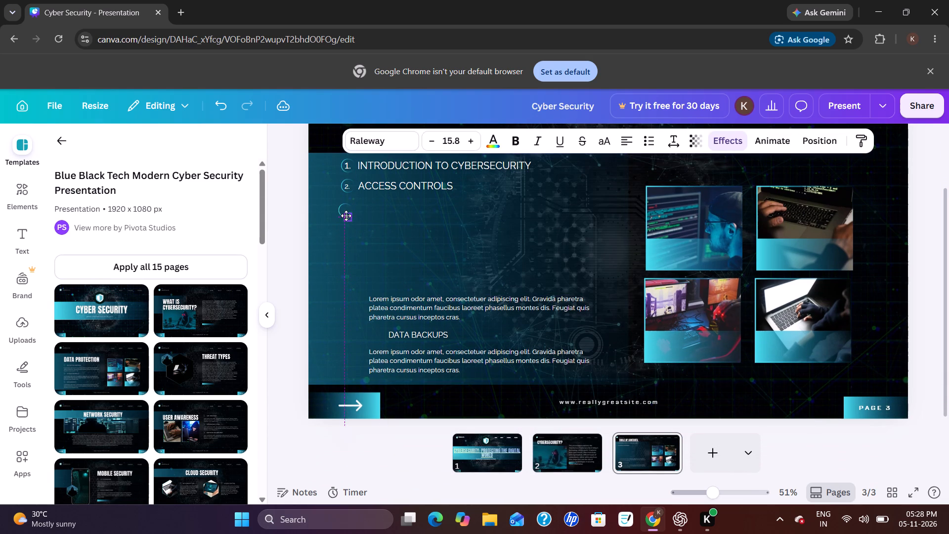
left_click_drag(346, 216, 344, 211)
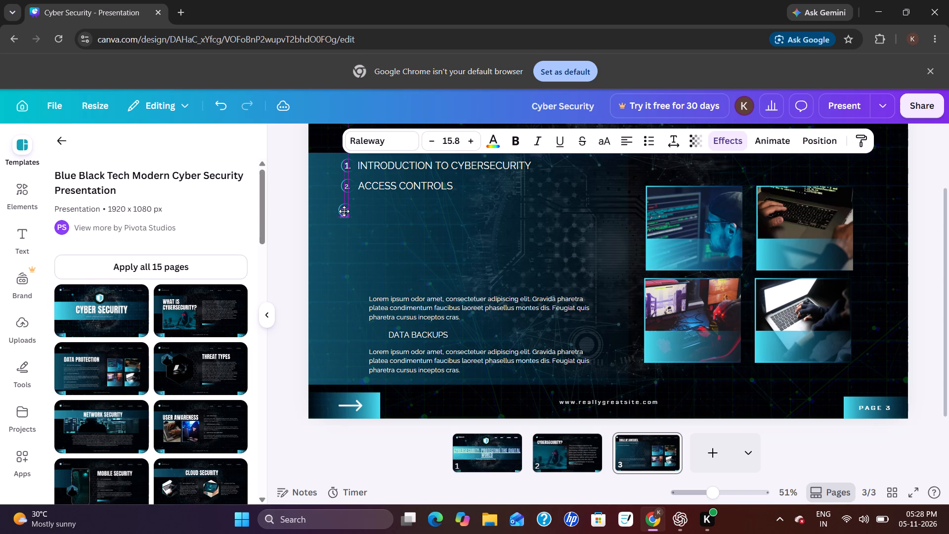
left_click_drag(344, 211, 344, 210)
left_click(290, 273)
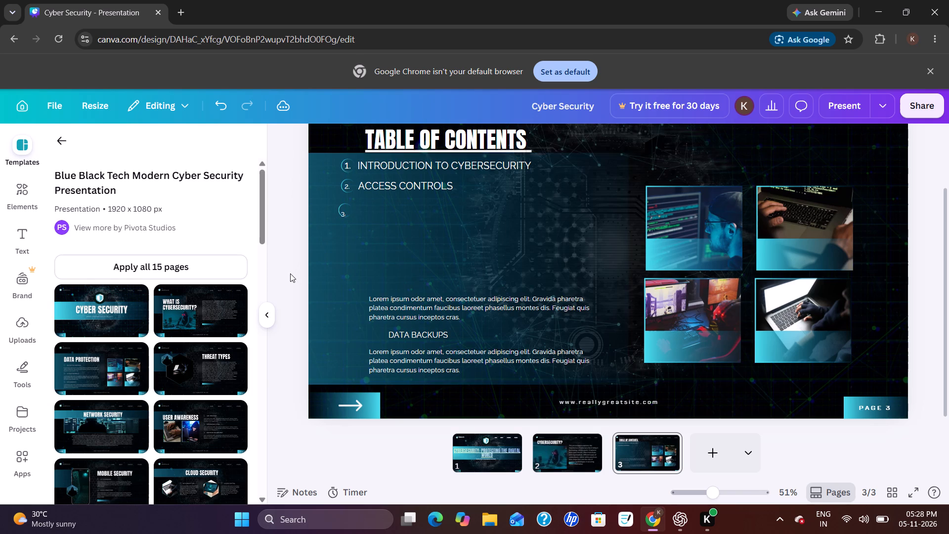
left_click(348, 216)
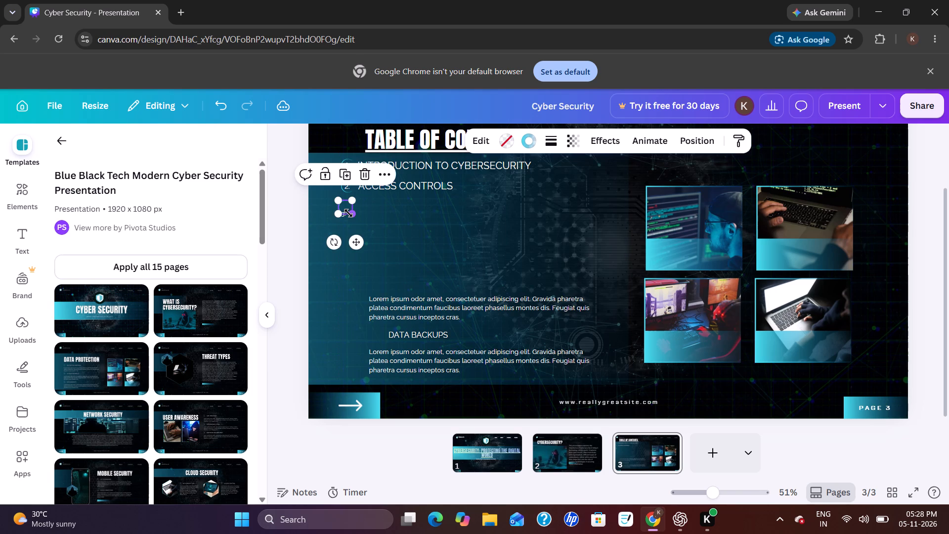
left_click(288, 245)
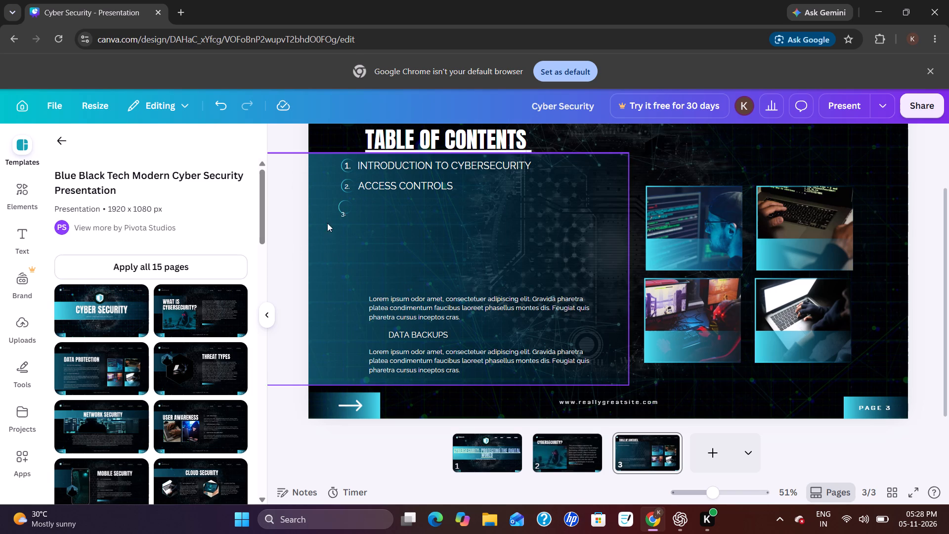
left_click_drag(342, 215, 343, 206)
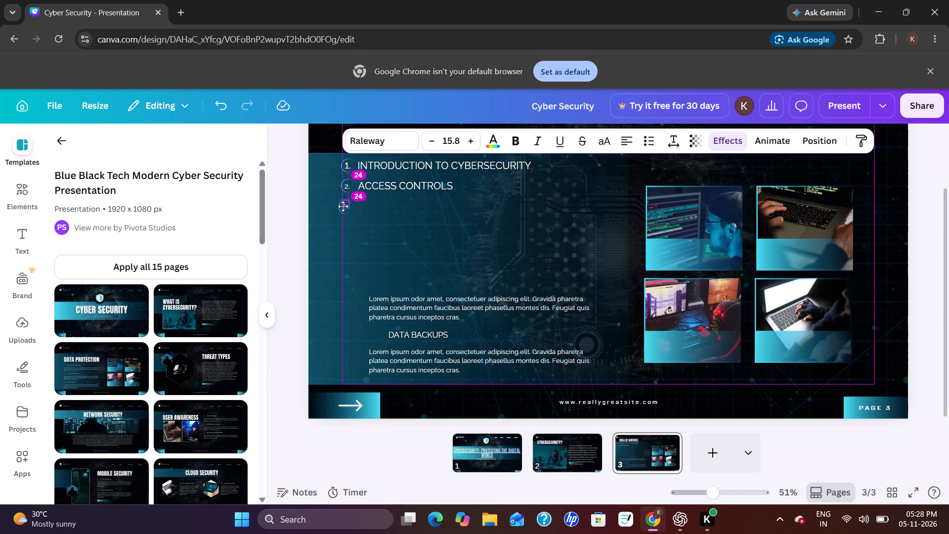
left_click_drag(343, 206, 344, 208)
Increase the list number "3." font size slightly so that it fits inside its ring.
triple_click(468, 139)
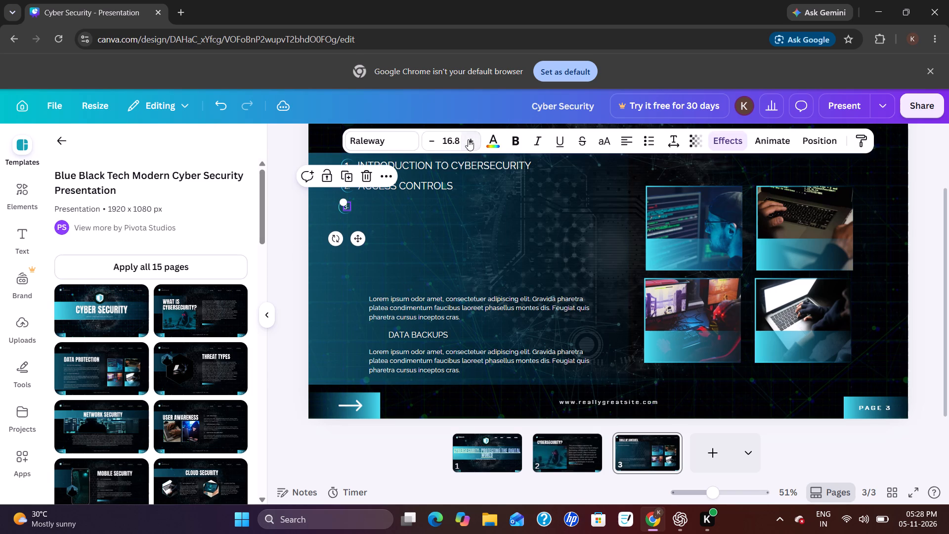
triple_click(468, 139)
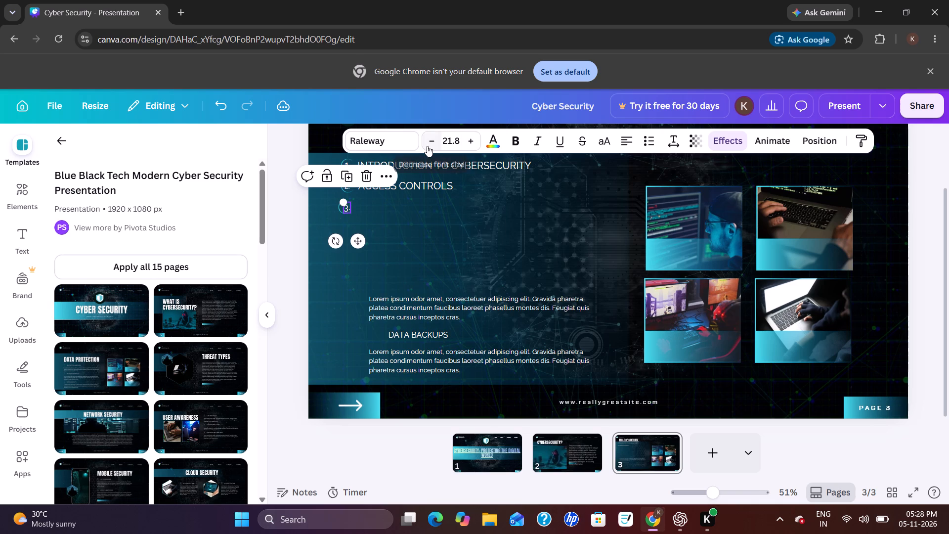
left_click(427, 146)
left_click(426, 143)
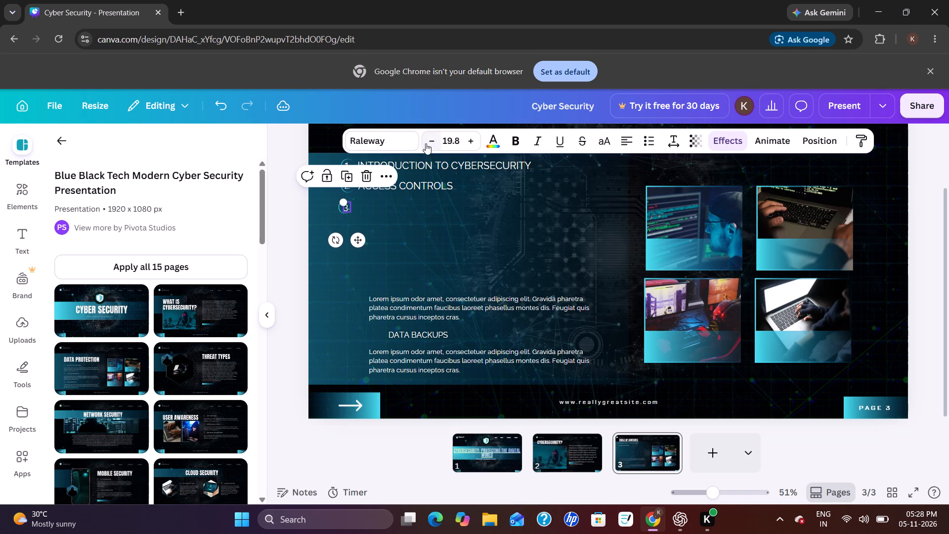
left_click(285, 235)
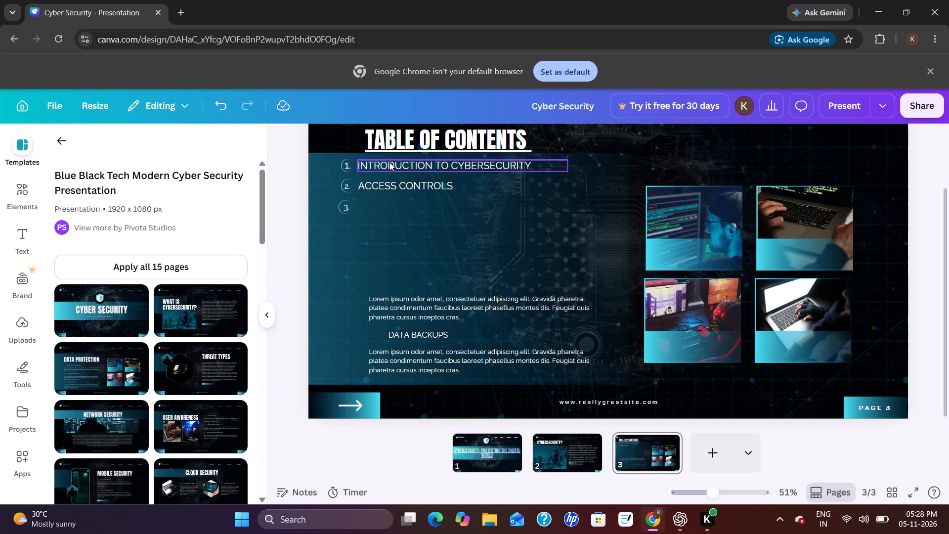
left_click(346, 210)
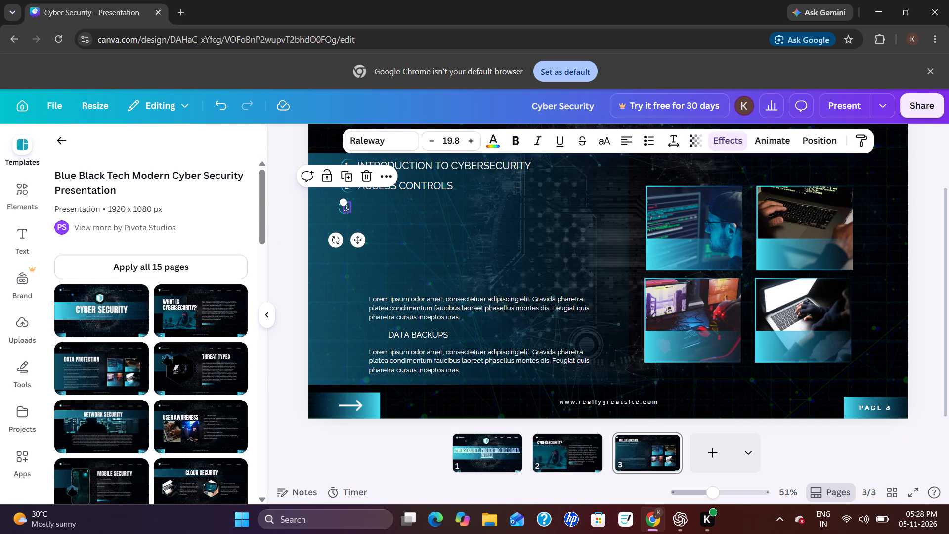
double_click(436, 142)
left_click(283, 266)
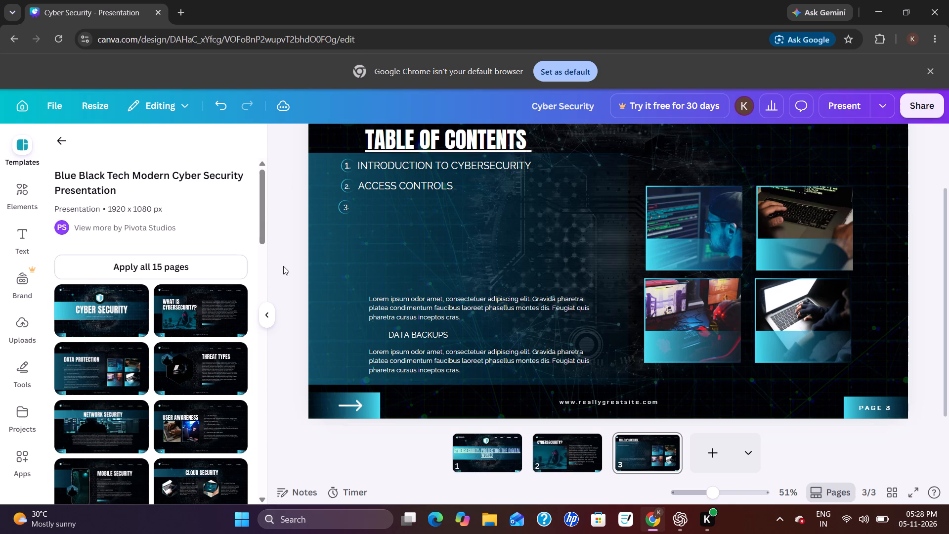
Shift the third item's ring slightly sideways to centre it around "3." and align it with the rings above.
scroll(350, 260, "right", 1)
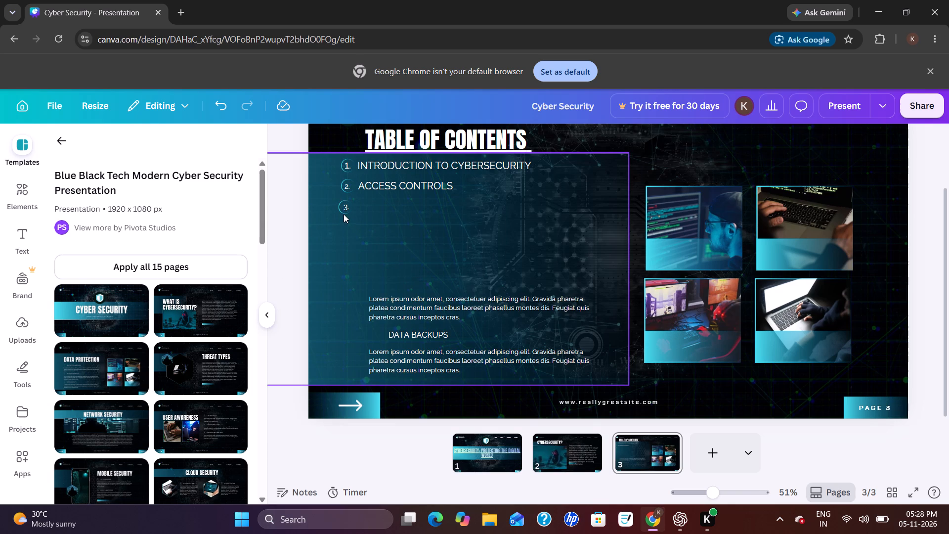
left_click(344, 213)
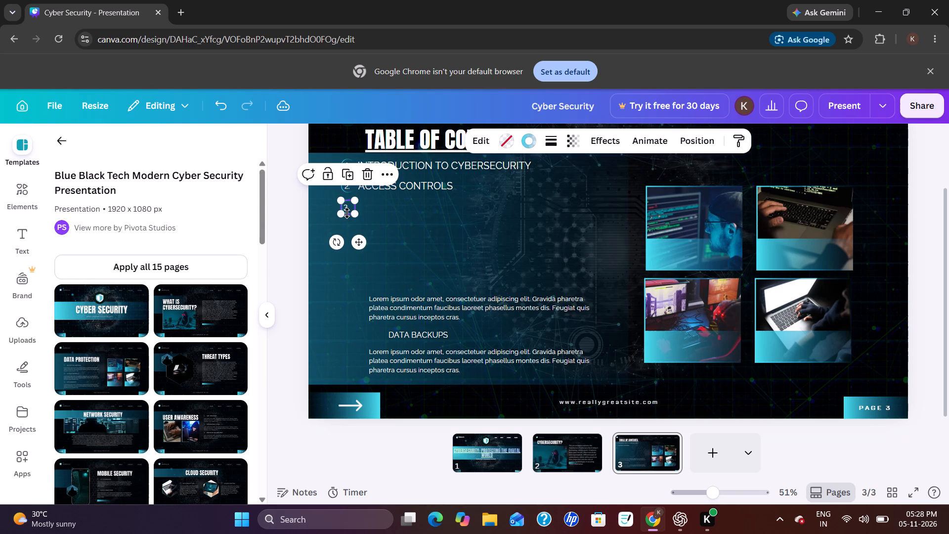
left_click(292, 233)
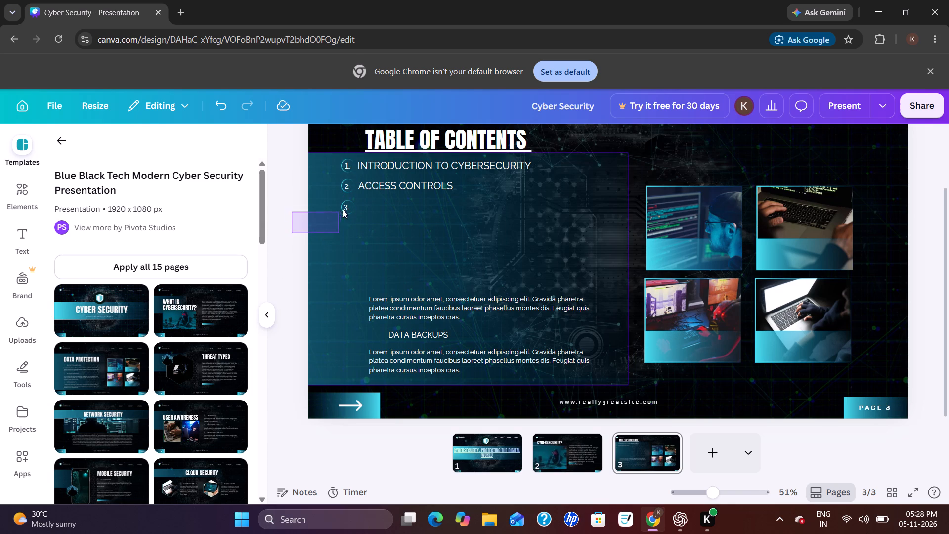
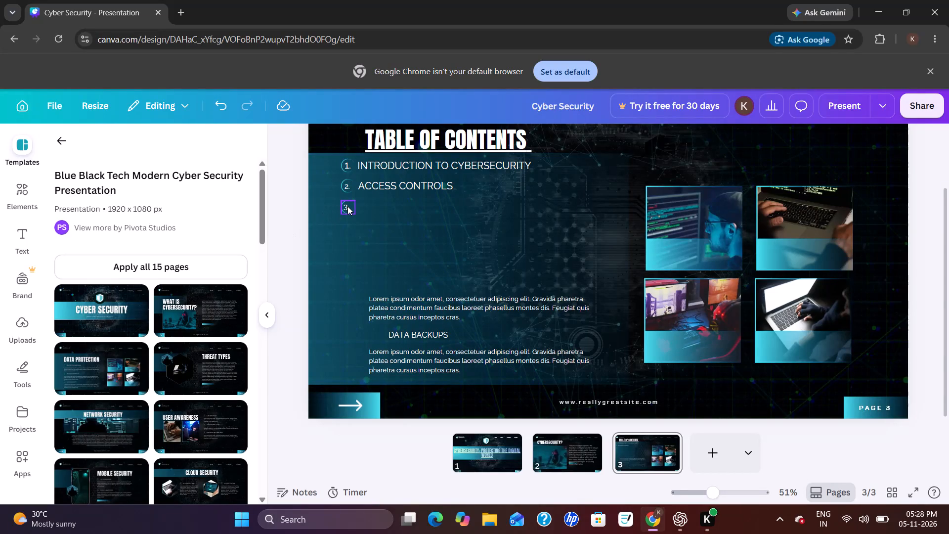
Nudge the list number "3." slightly inside its ring.
left_click(347, 206)
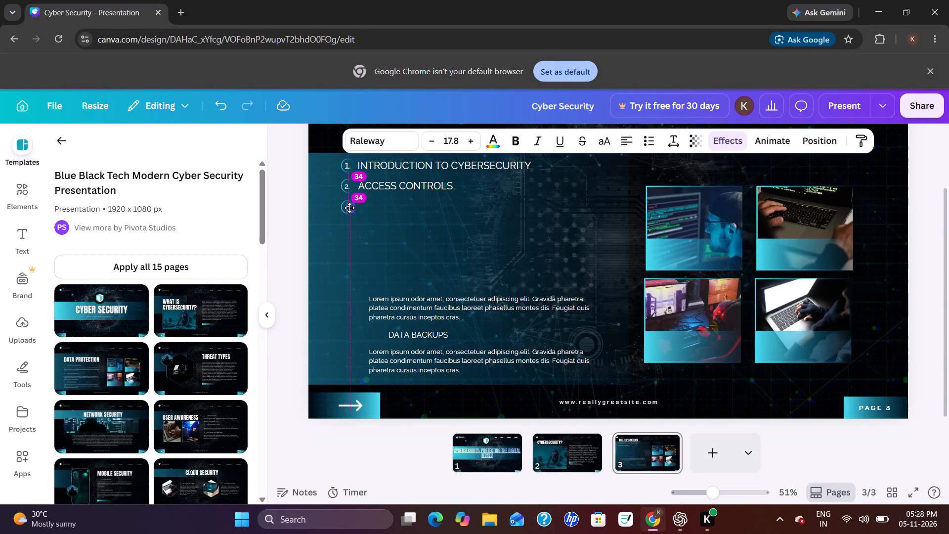
left_click(271, 248)
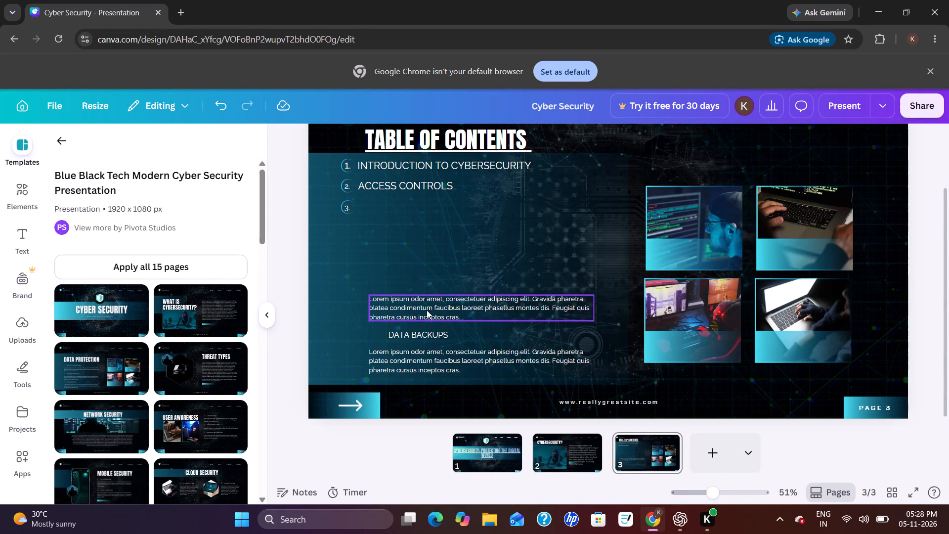
Move the upper lorem ipsum paragraph beside number "3.", below "ACCESS CONTROLS", and clear its placeholder text.
left_click_drag(427, 310, 414, 215)
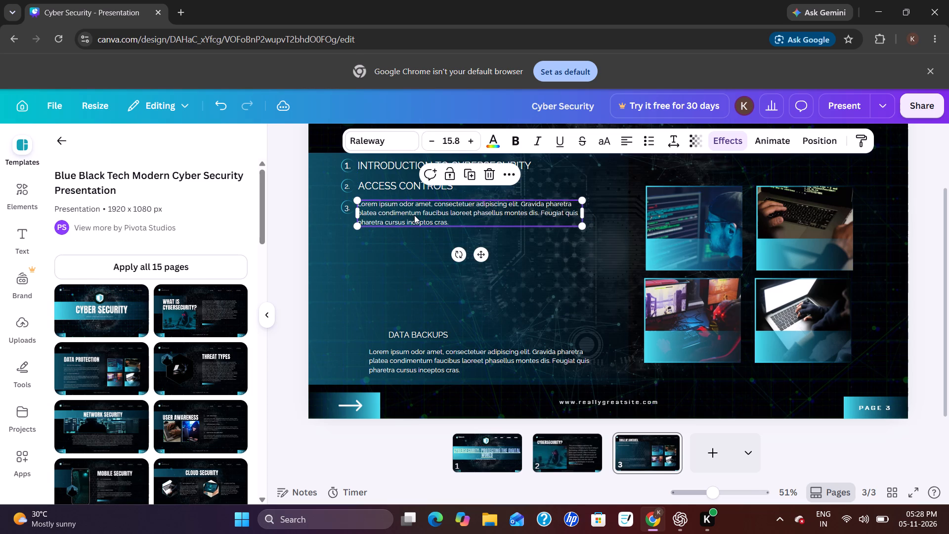
left_click(431, 214)
key("BackSpace")
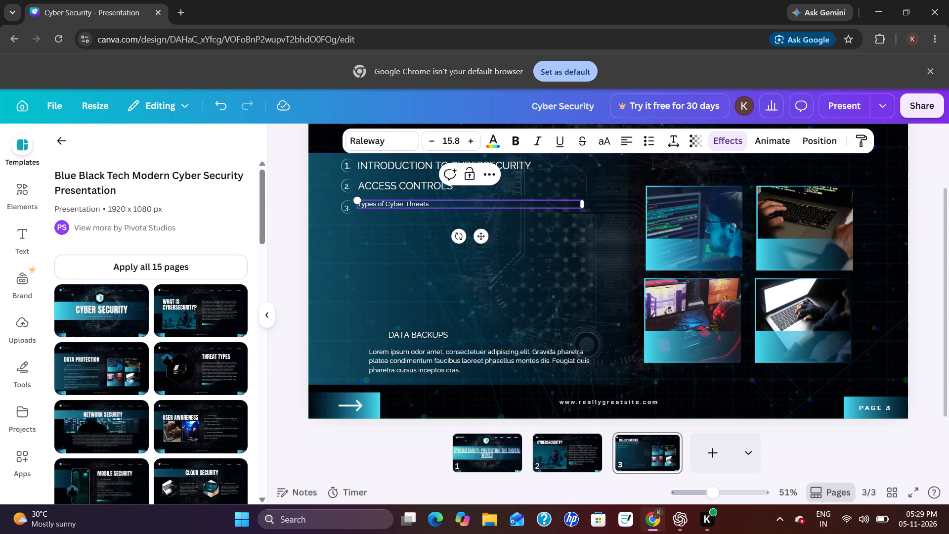
Set the "Types of Cyber Threats" text to size 23.8 and resize its box to fit the heading on one line.
left_click_drag(585, 204, 567, 201)
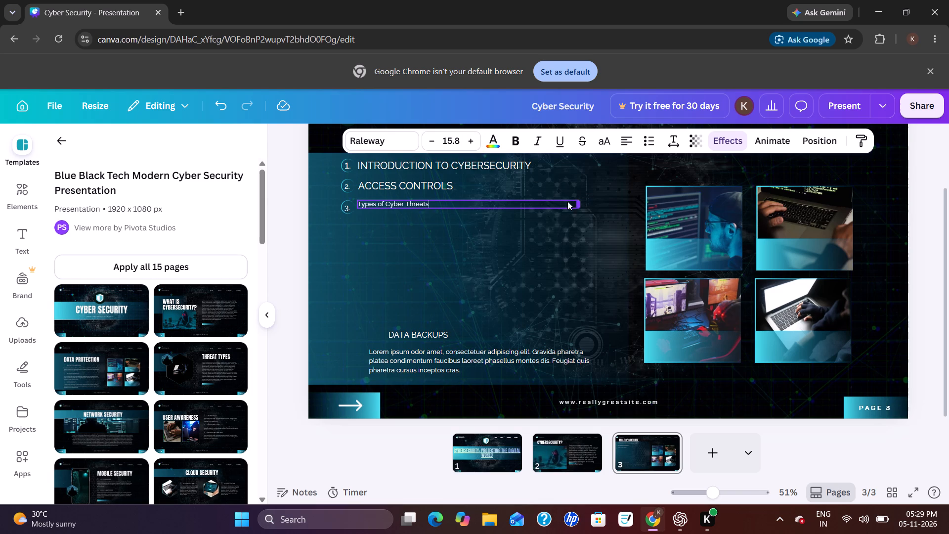
left_click_drag(567, 201, 440, 213)
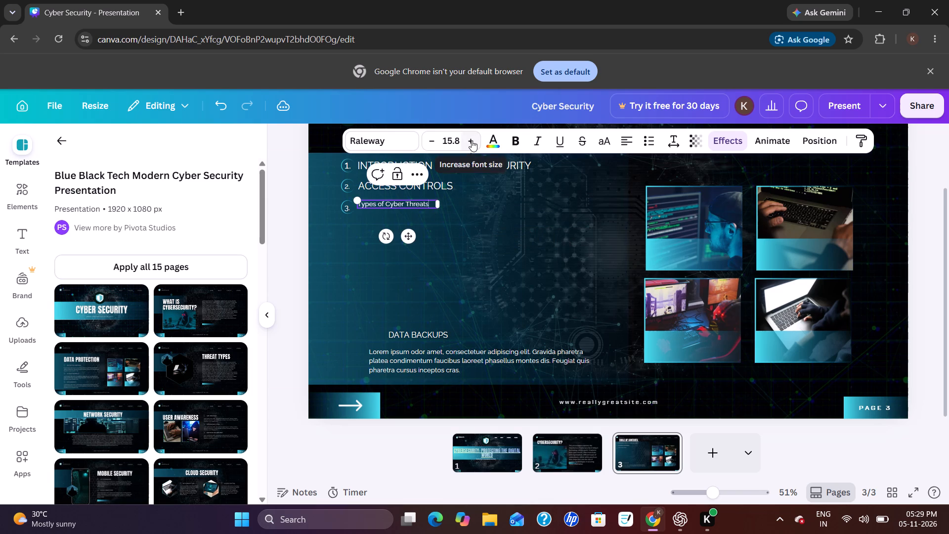
triple_click(472, 140)
triple_click(472, 140)
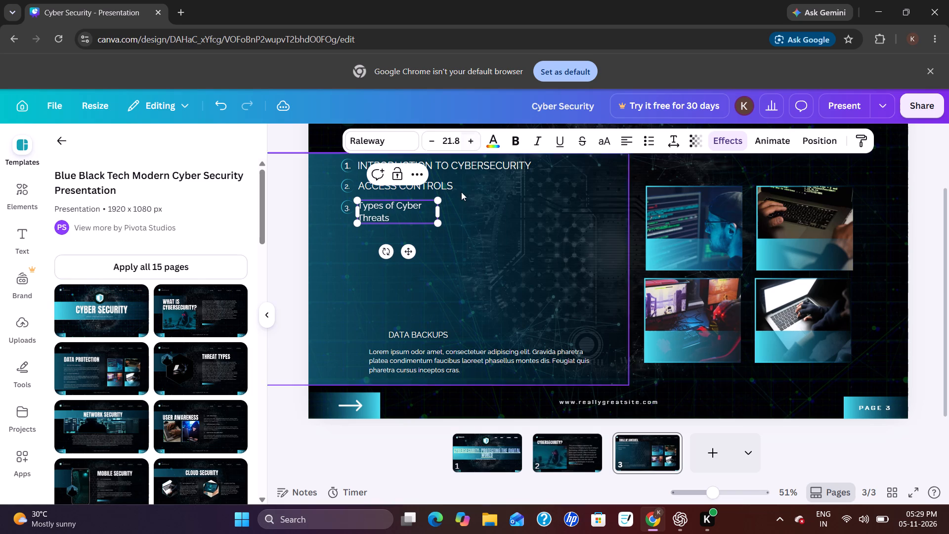
double_click(474, 140)
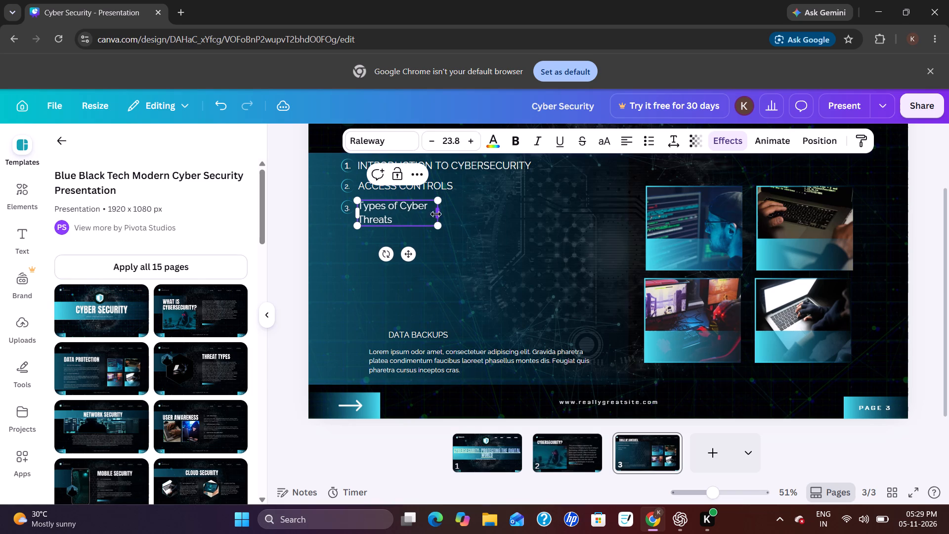
left_click_drag(438, 213, 477, 210)
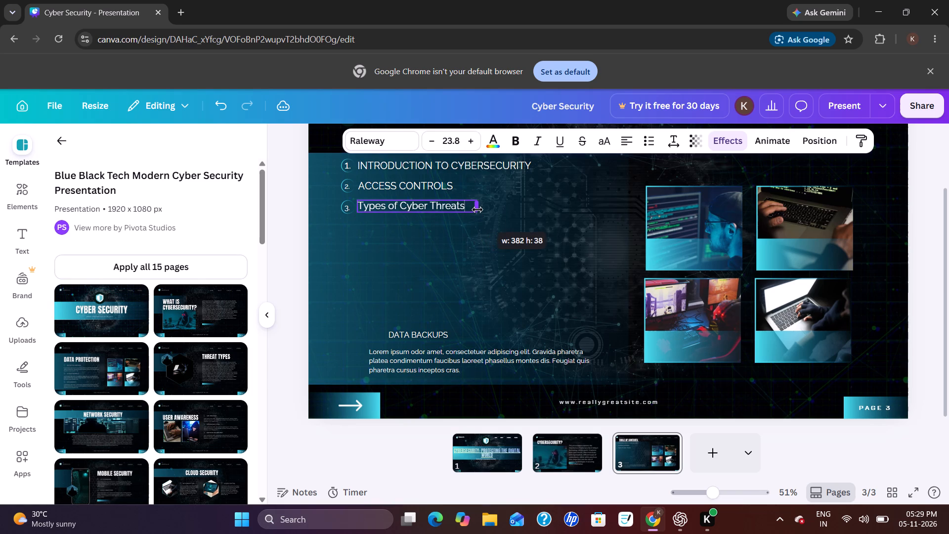
left_click(296, 248)
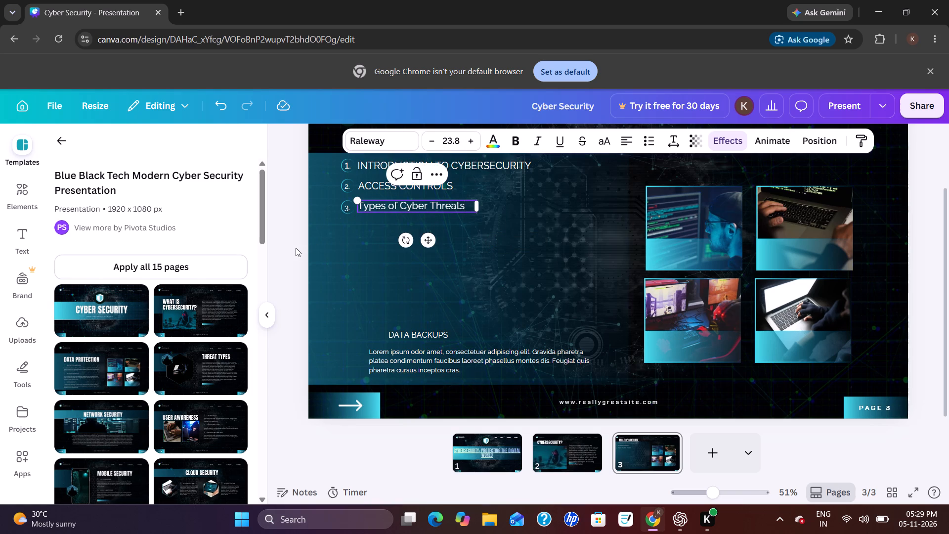
Nudge the "Types of Cyber Threats" and "ACCESS CONTROLS" headings down slightly and move number "3." up slightly to line up the list rows.
left_click(391, 207)
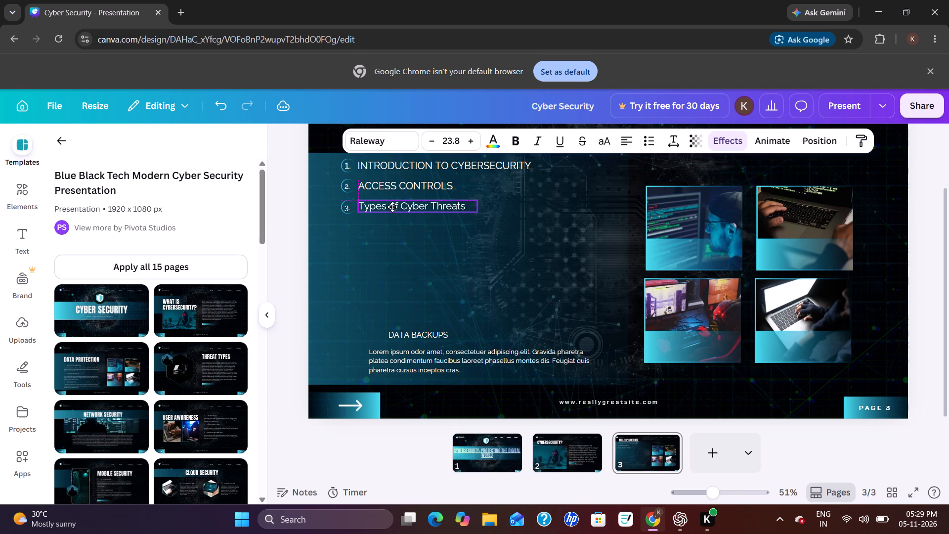
left_click(303, 215)
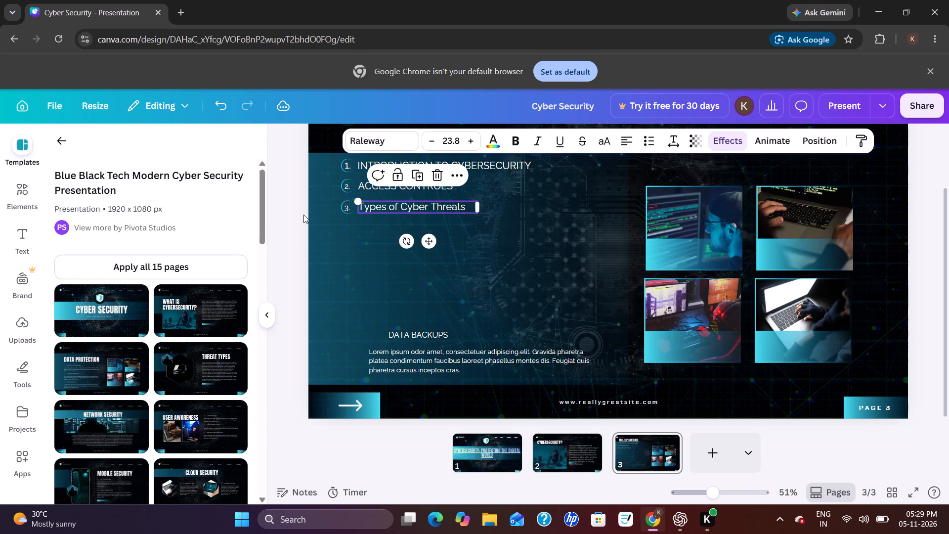
left_click(390, 189)
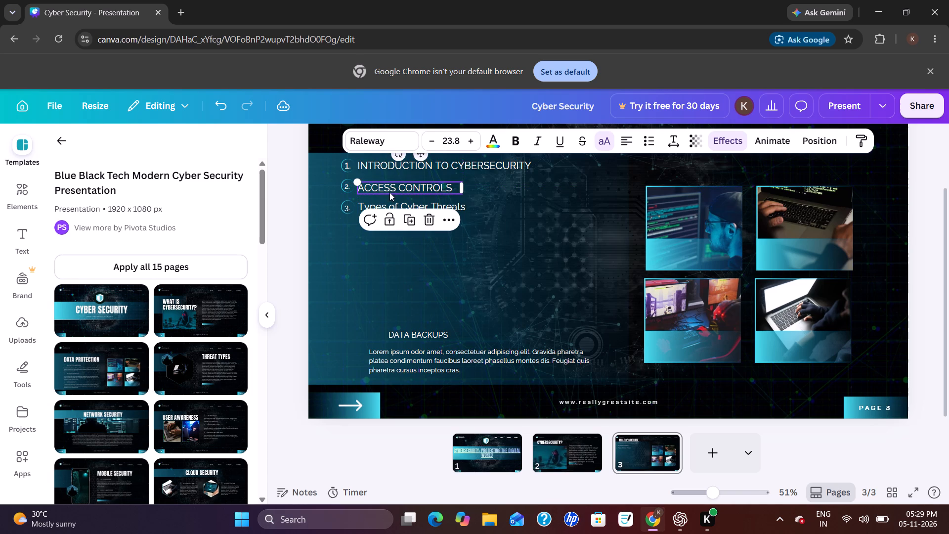
left_click(283, 208)
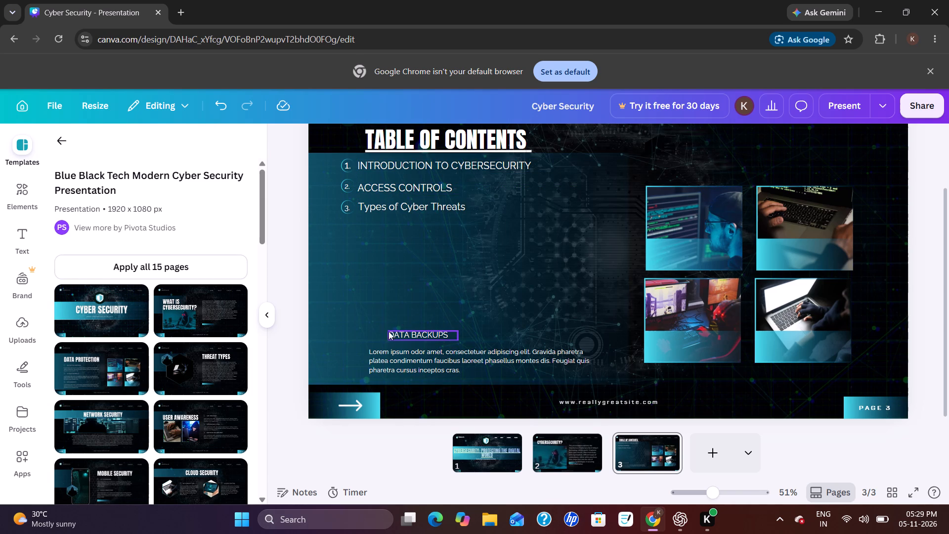
left_click(347, 209)
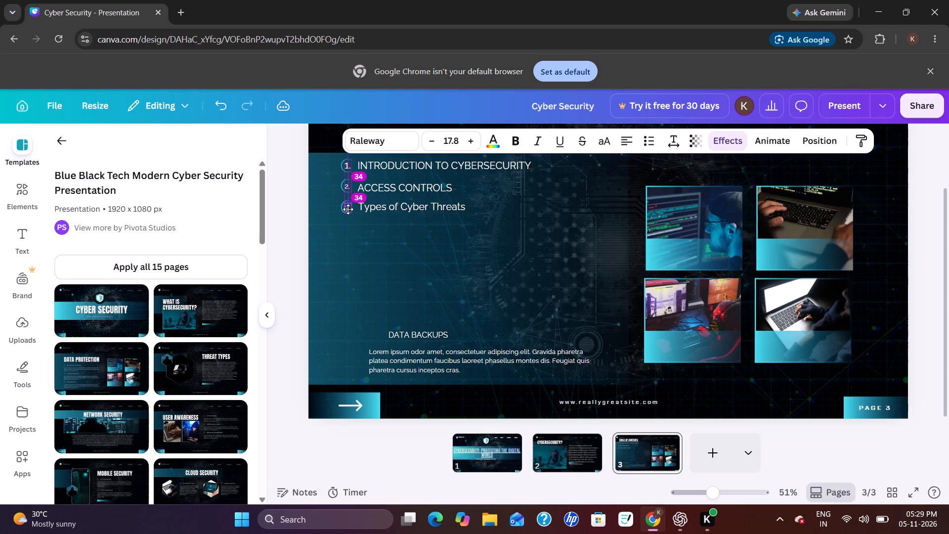
left_click(285, 232)
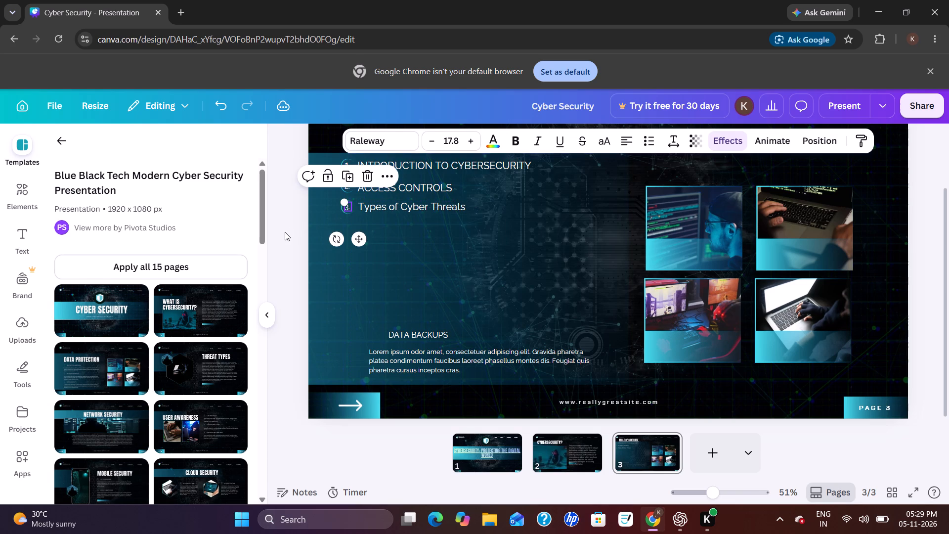
Duplicate the ring around "3." five times to get rings for further list items.
left_click(352, 208)
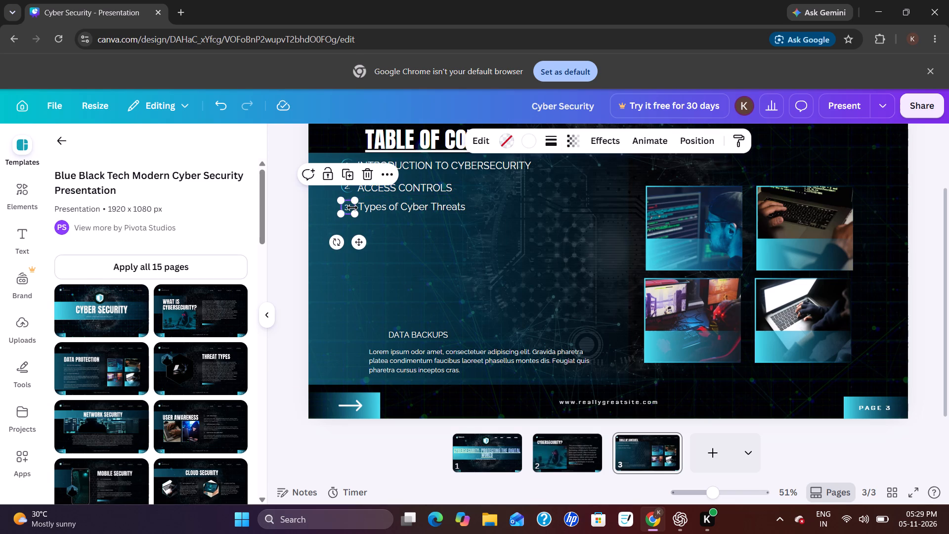
left_click(387, 169)
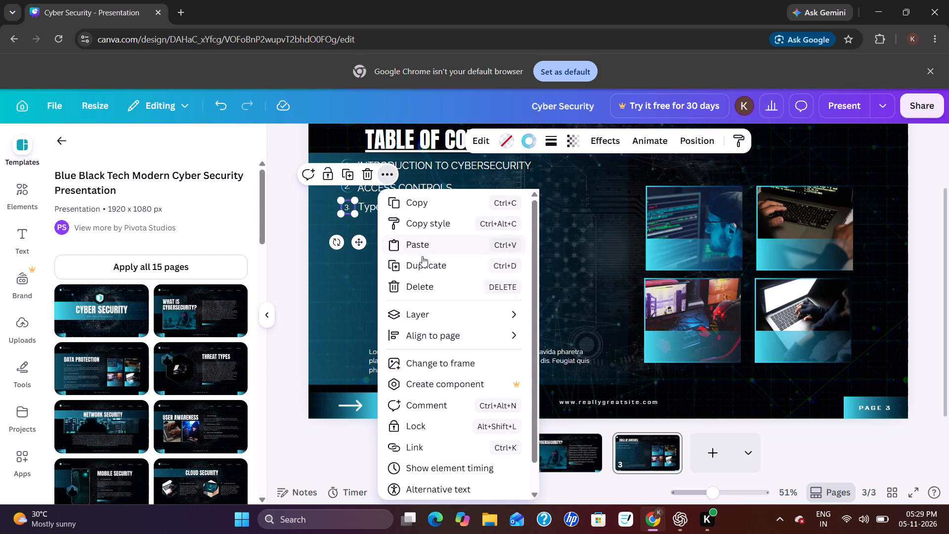
left_click(419, 264)
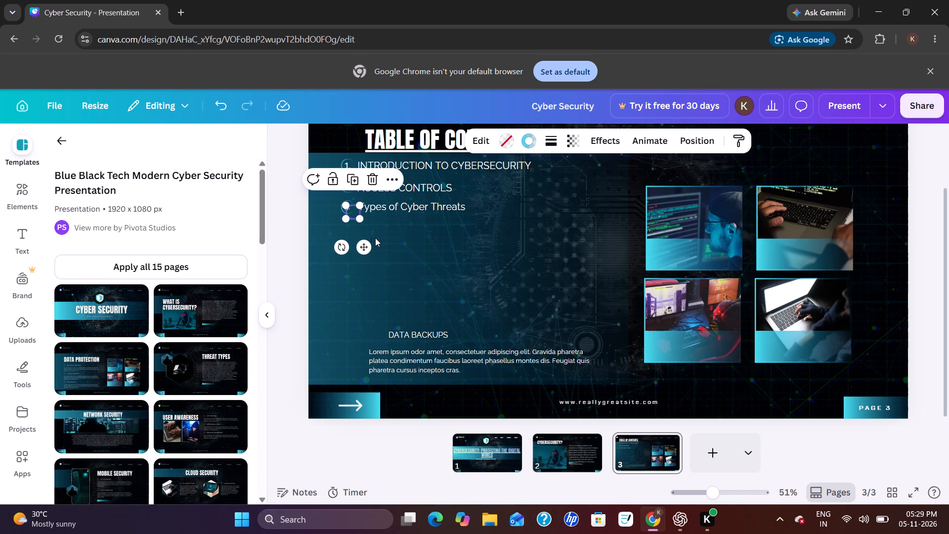
left_click(395, 175)
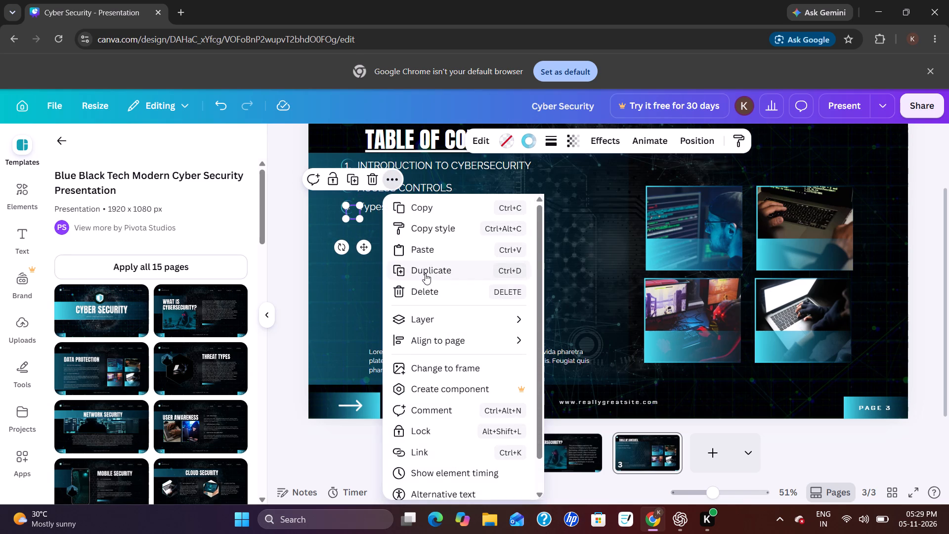
left_click(425, 273)
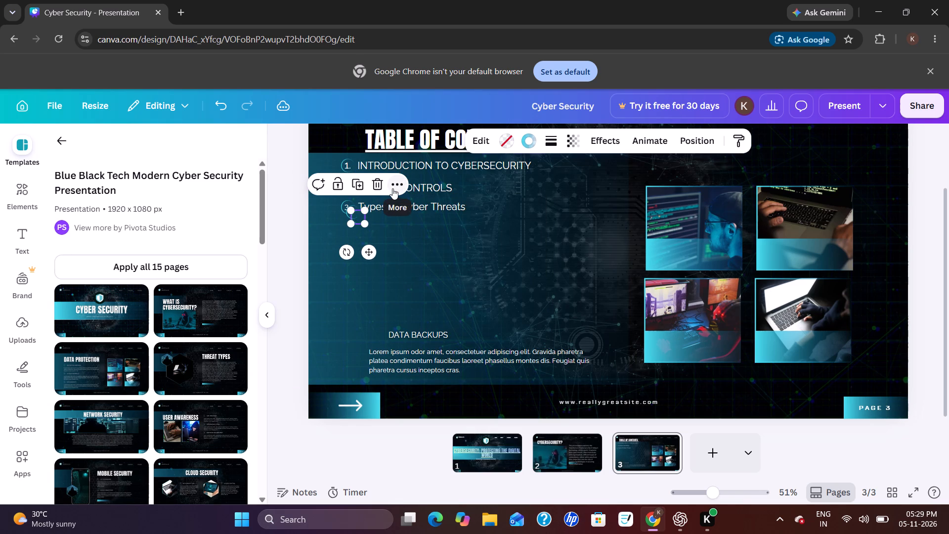
left_click(394, 184)
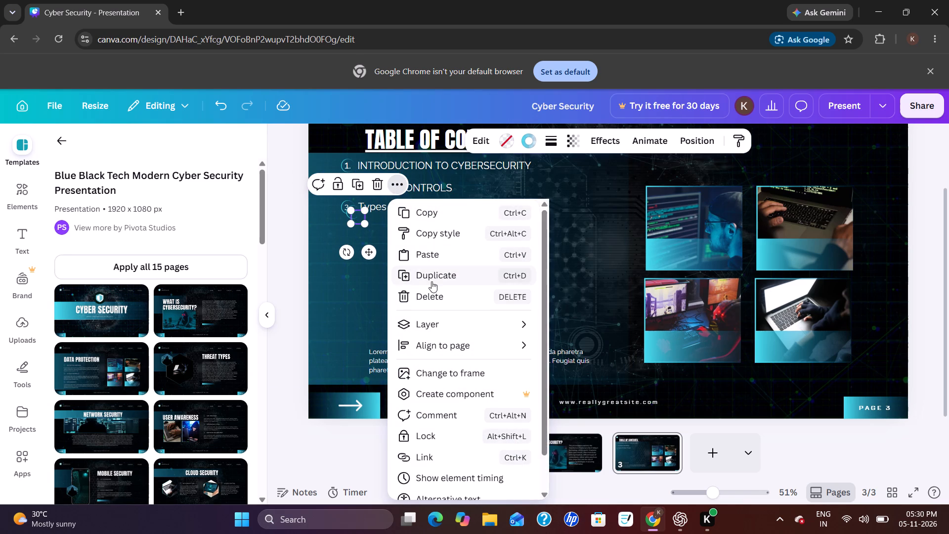
left_click(431, 278)
left_click(406, 197)
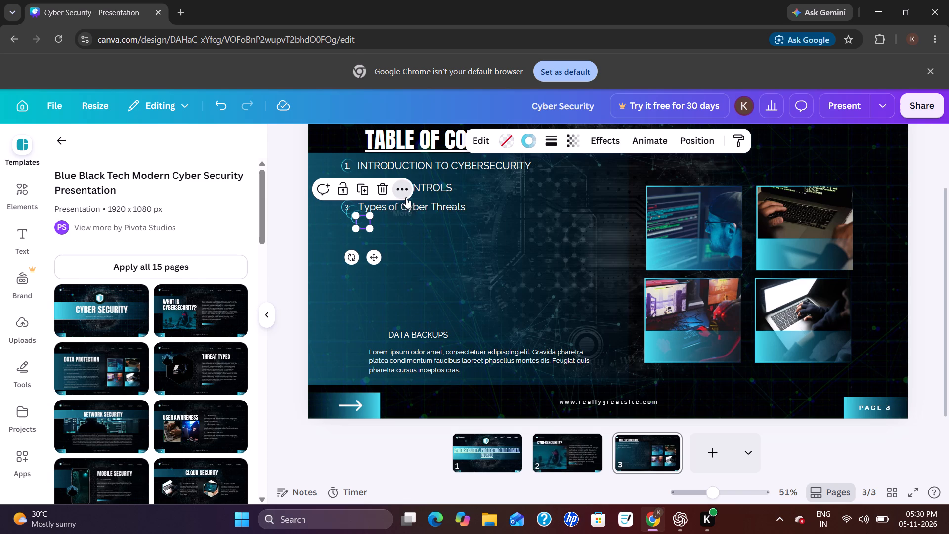
left_click(432, 281)
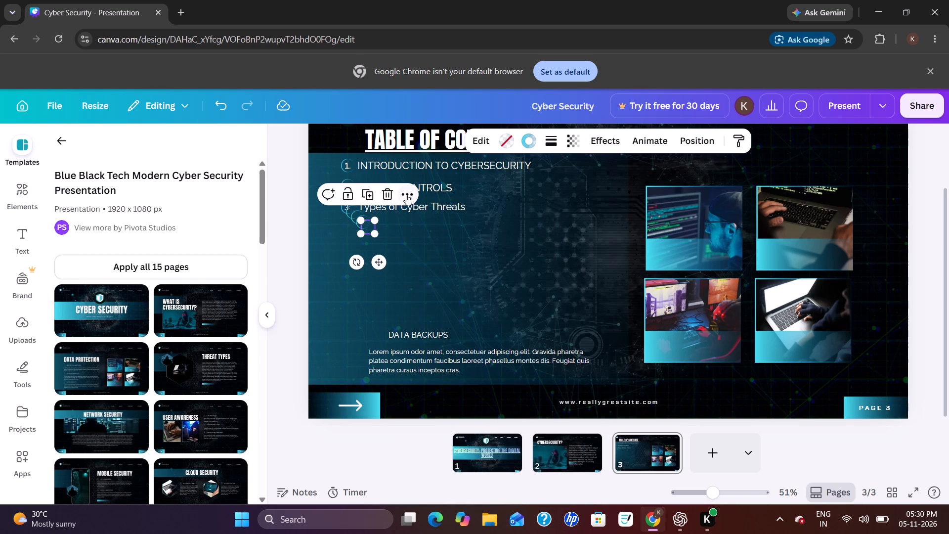
left_click(406, 194)
scroll(419, 211, "up", 1)
left_click(450, 284)
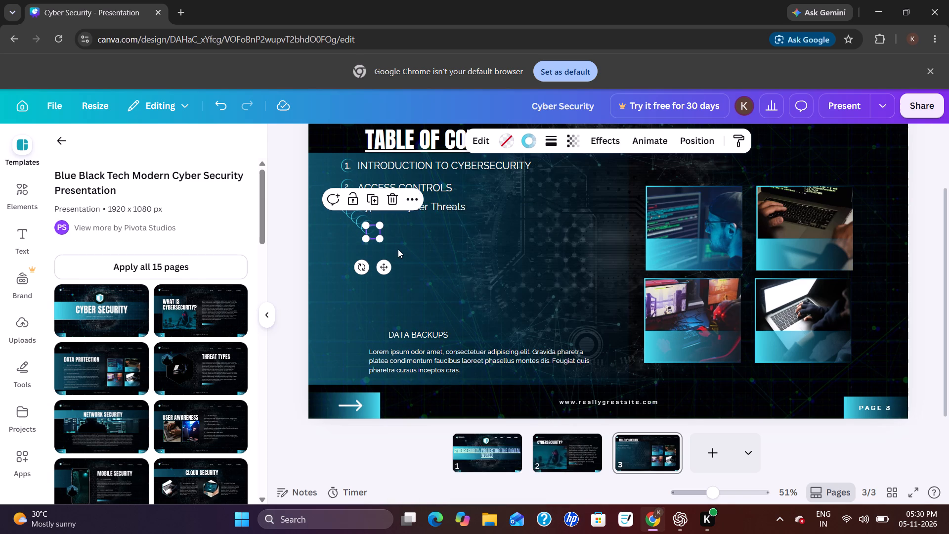
scroll(366, 235, "left", 1)
left_click(293, 266)
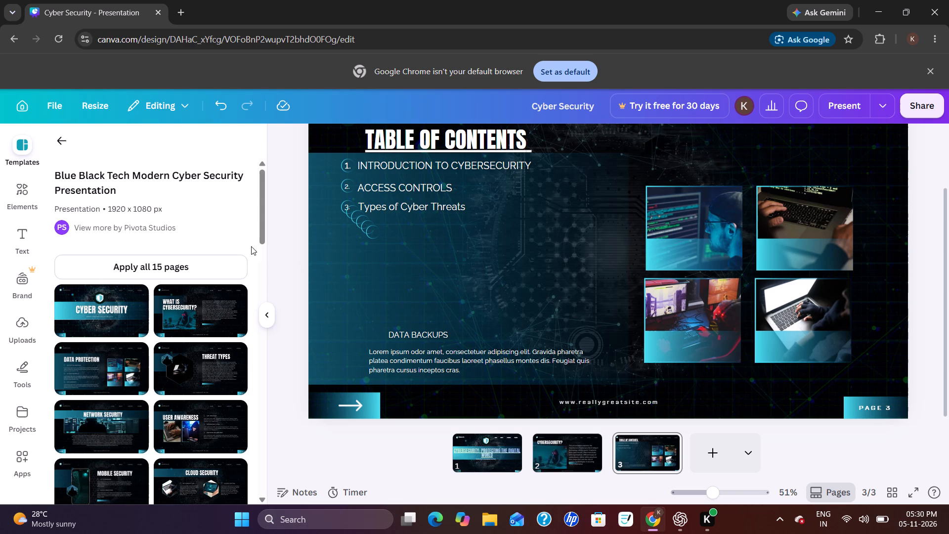
Spread the five duplicated rings down the list's outer edge, placing the first one directly below the ring around "3.".
left_click_drag(374, 229, 341, 337)
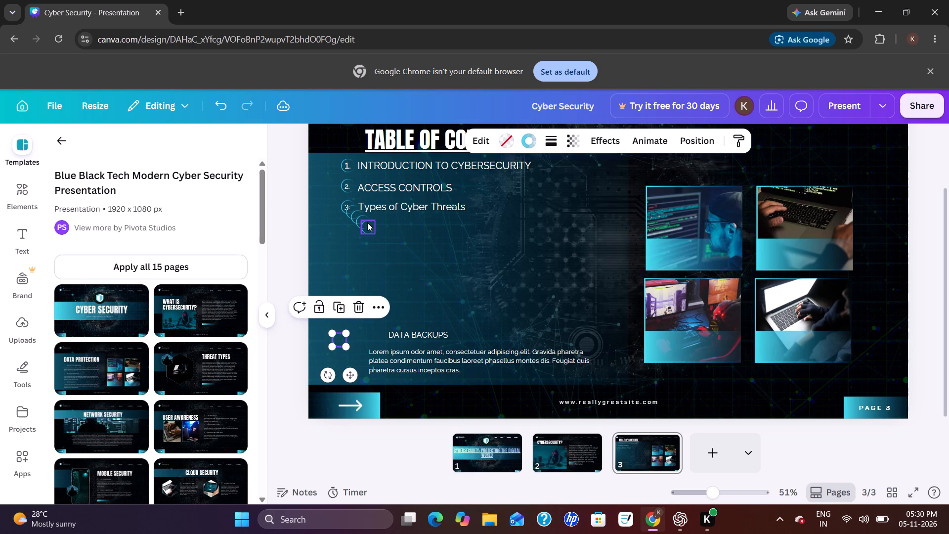
left_click_drag(367, 222, 339, 312)
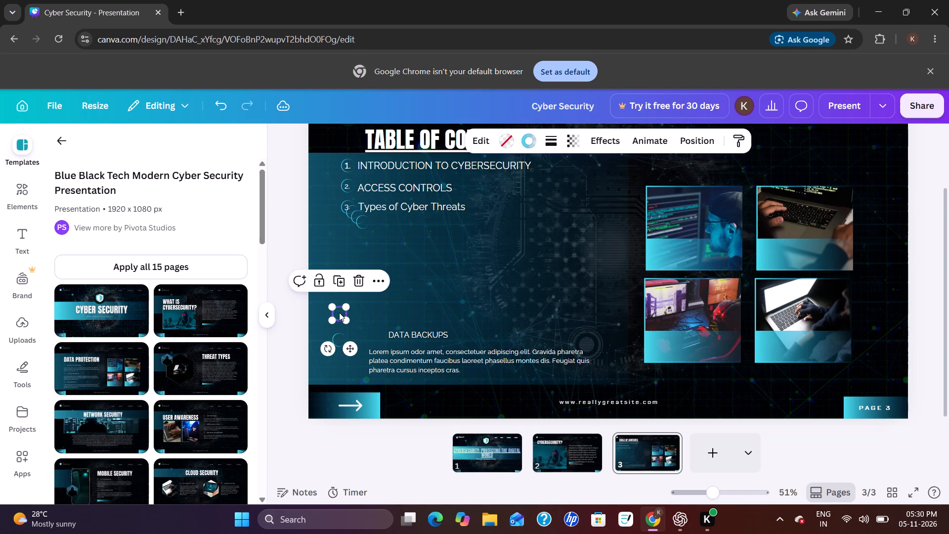
left_click_drag(362, 223, 338, 288)
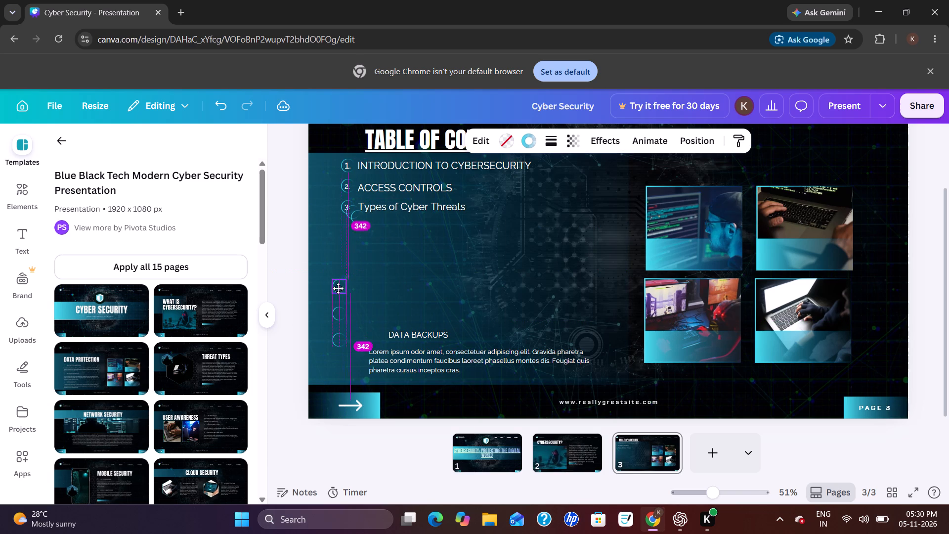
left_click_drag(338, 288, 337, 290)
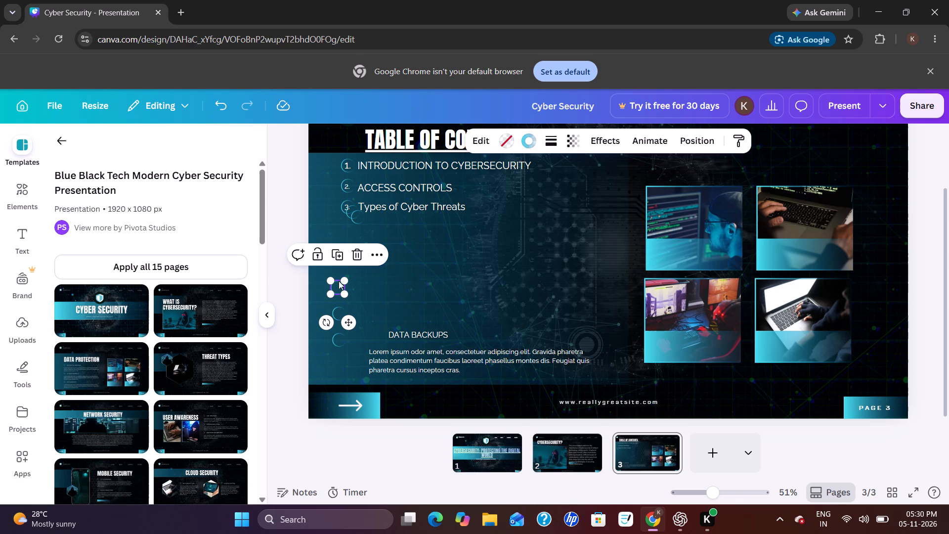
left_click_drag(360, 219, 342, 255)
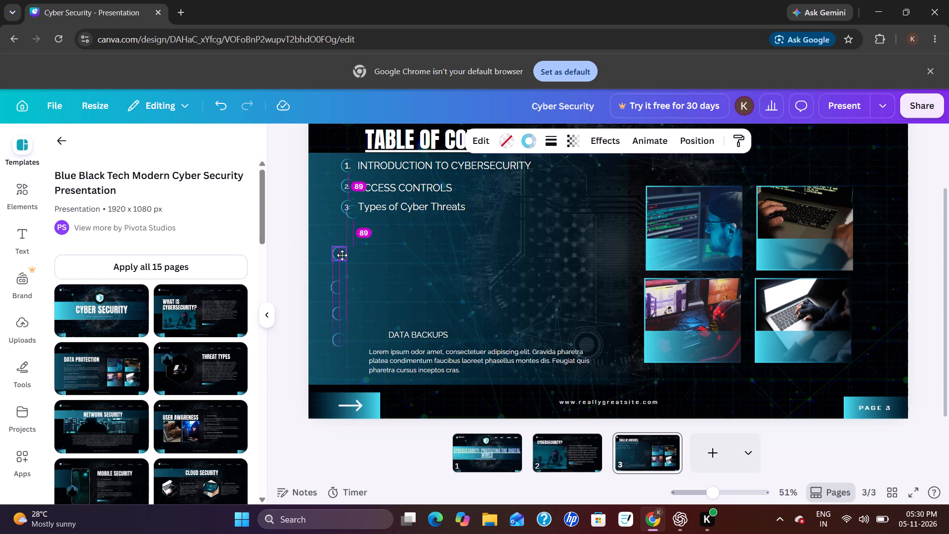
left_click_drag(342, 255, 346, 259)
left_click_drag(353, 210, 349, 224)
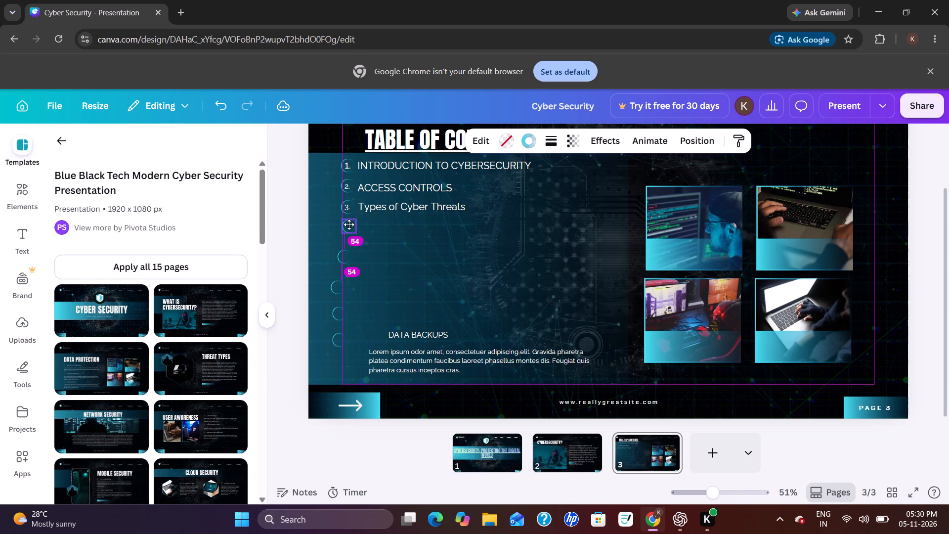
left_click_drag(349, 224, 349, 226)
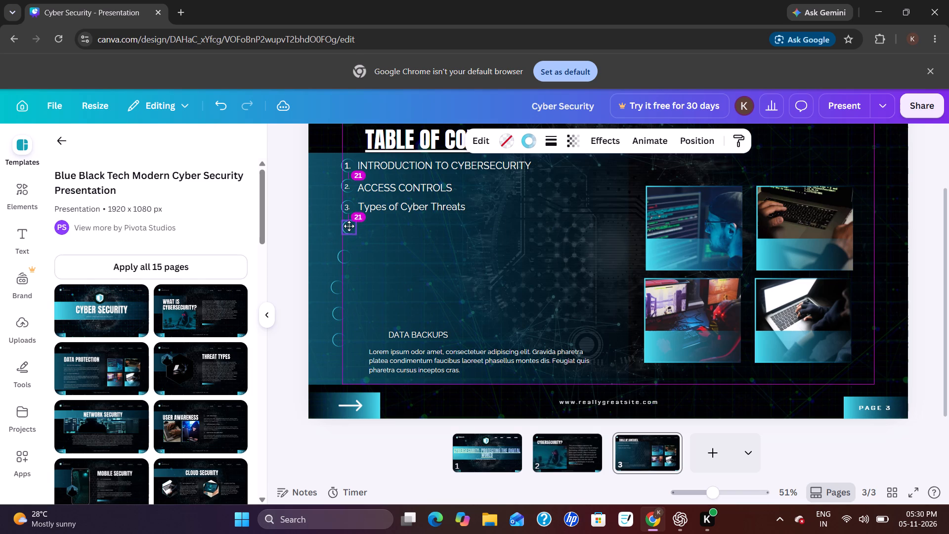
left_click_drag(349, 226, 349, 226)
left_click(291, 245)
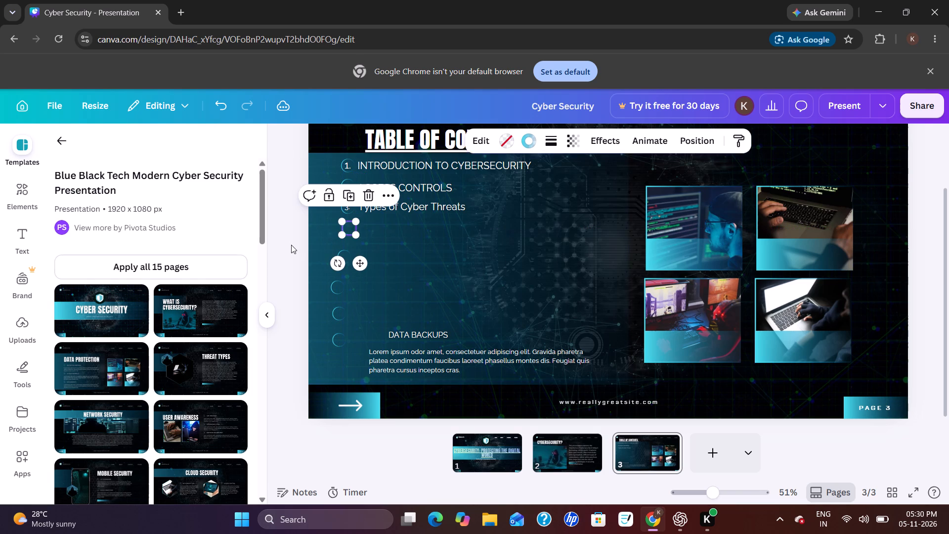
left_click_drag(342, 259, 343, 256)
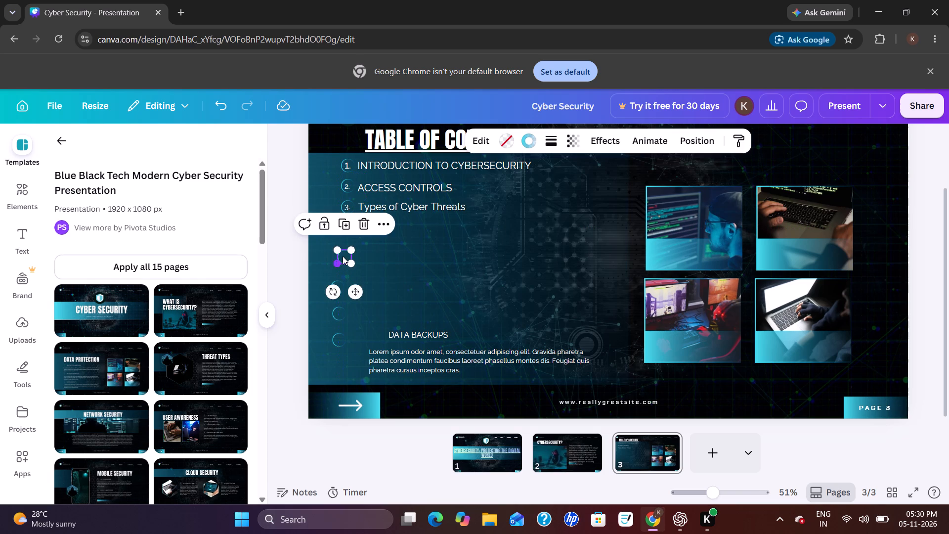
left_click_drag(343, 256, 346, 257)
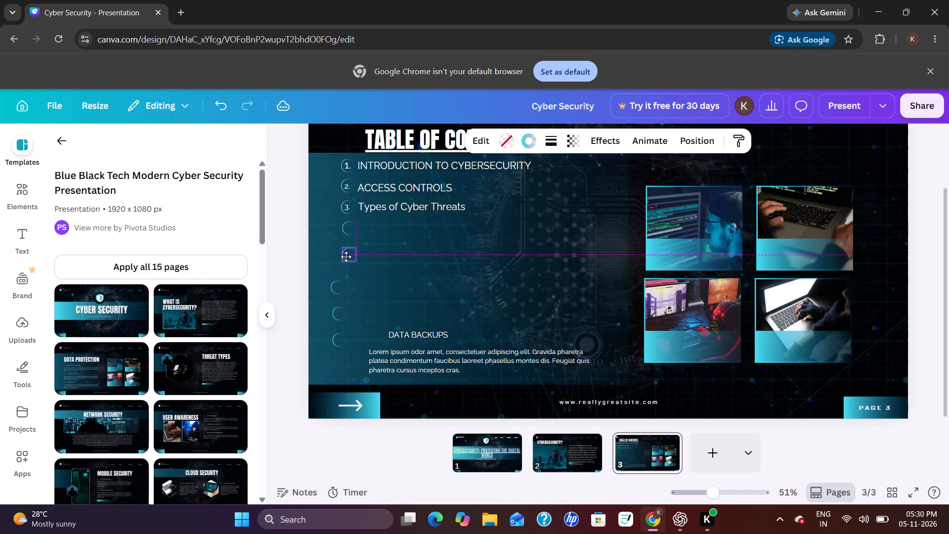
left_click_drag(346, 257, 346, 254)
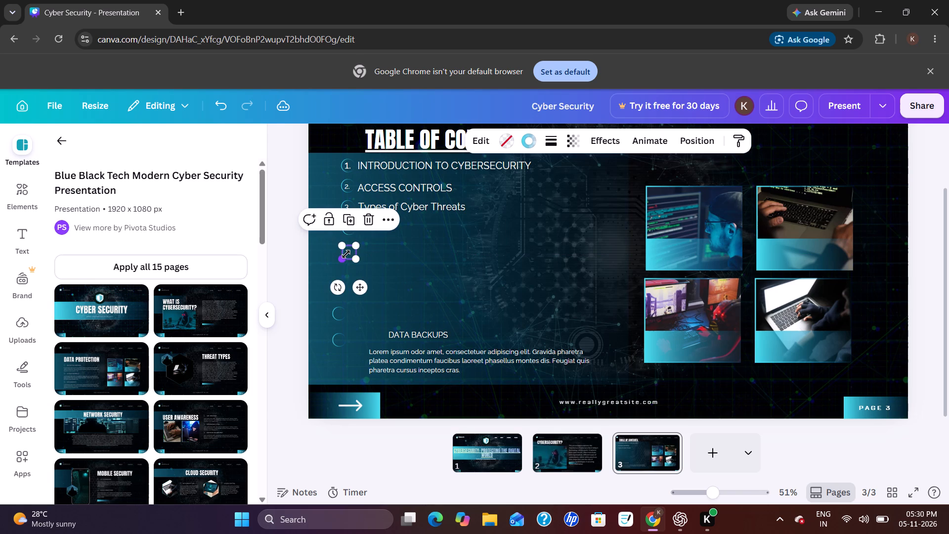
left_click(291, 299)
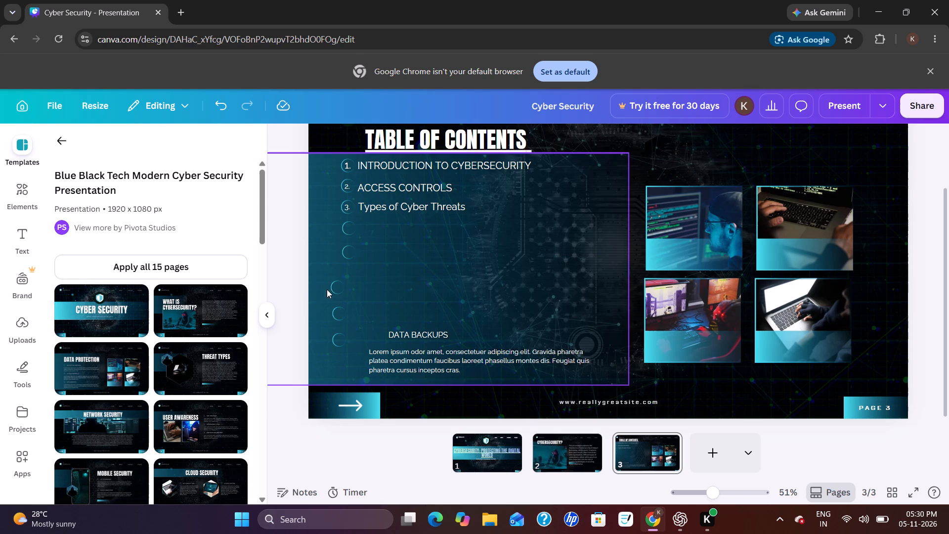
left_click_drag(336, 290, 347, 278)
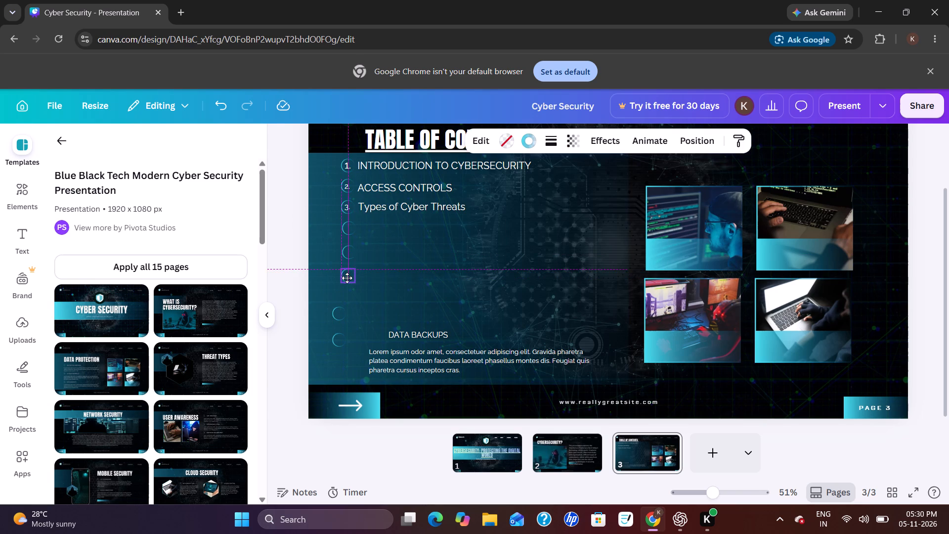
left_click_drag(347, 278, 345, 279)
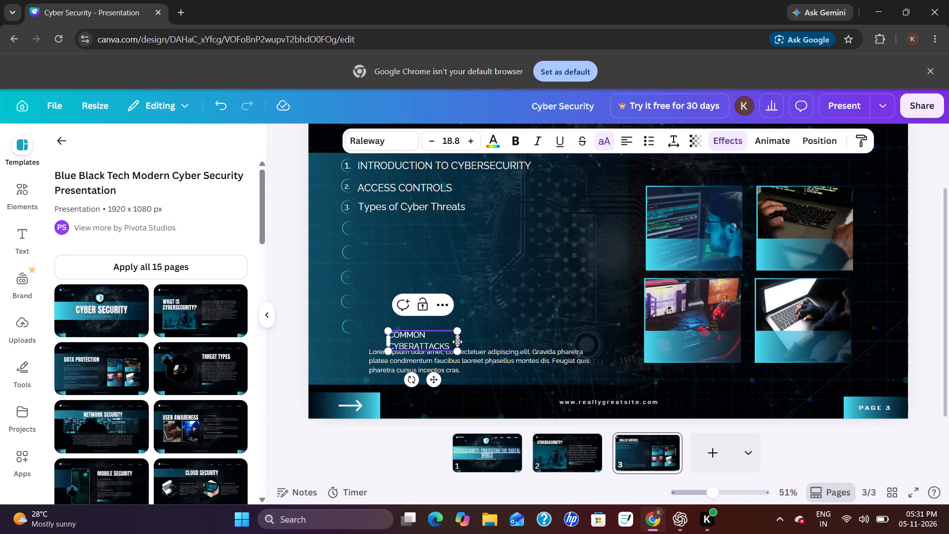
Move the "COMMON CYBERATTACKS" heading up beside the fourth ring, in line with the headings above.
left_click_drag(457, 342, 498, 331)
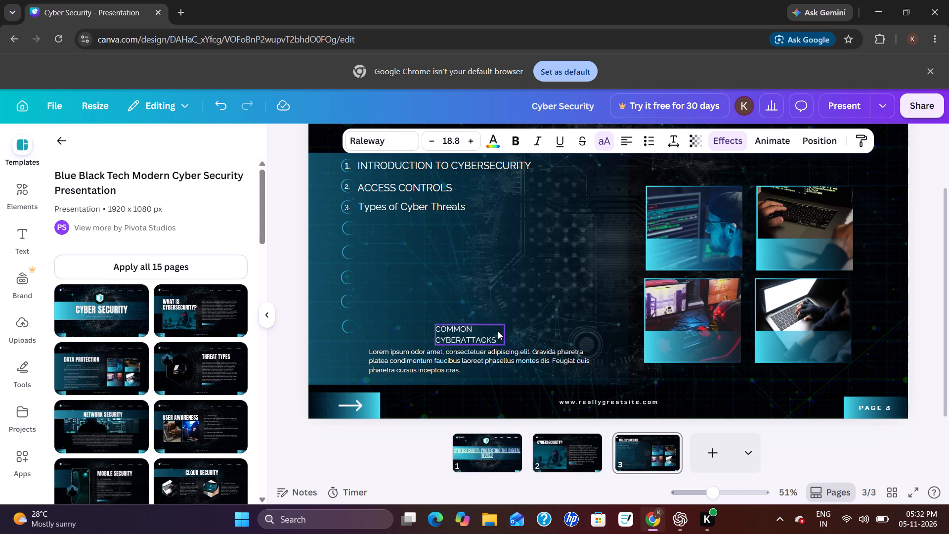
left_click_drag(498, 331, 426, 233)
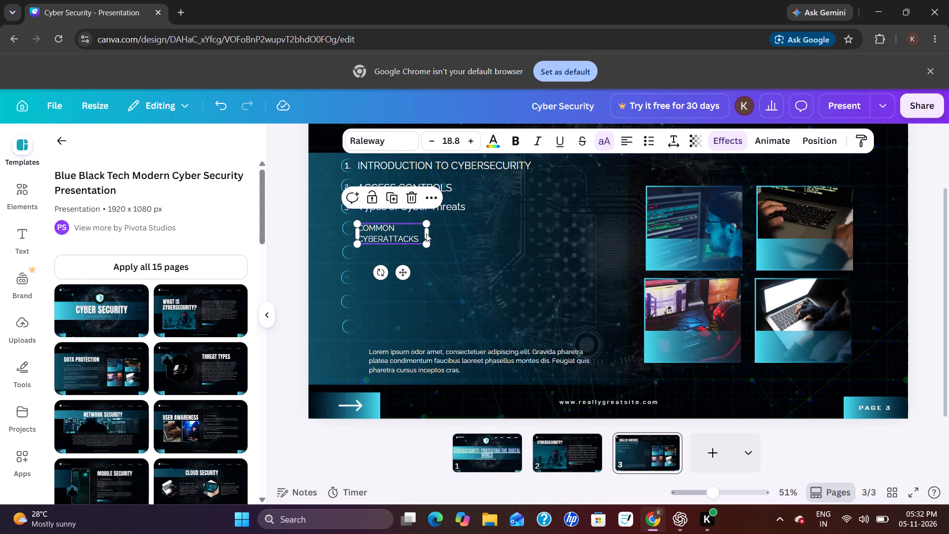
Set the "COMMON CYBERATTACKS" text to size 23.8 and widen its box so the heading fits on one line.
left_click_drag(428, 234, 476, 235)
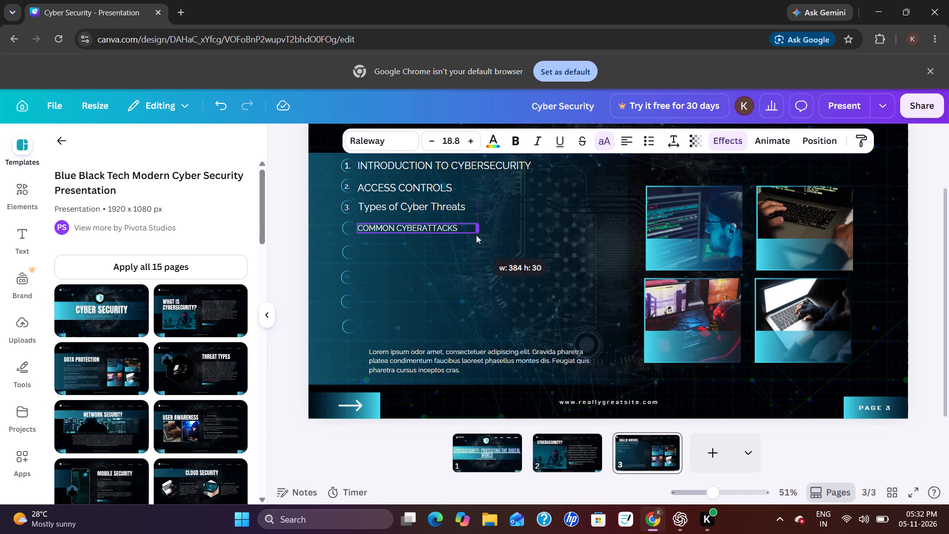
left_click_drag(476, 235, 476, 234)
double_click(474, 140)
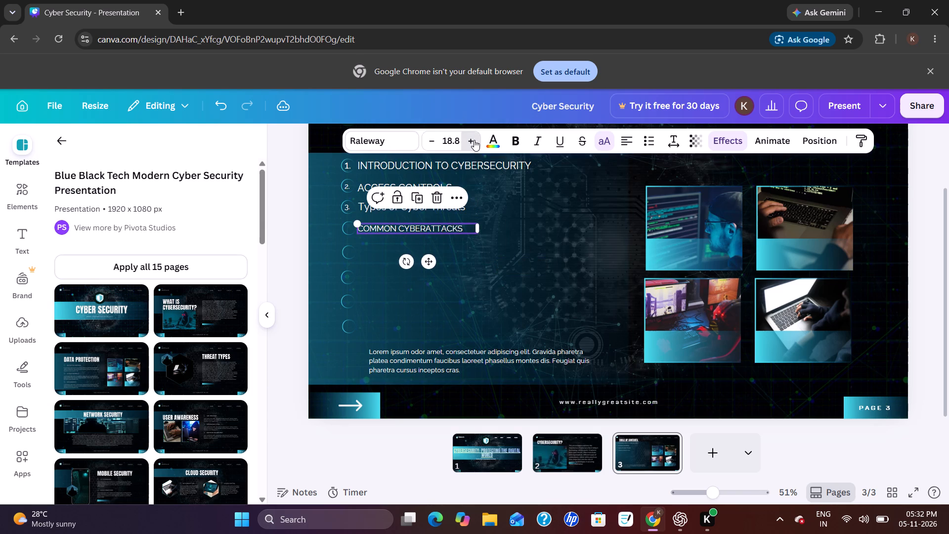
triple_click(474, 140)
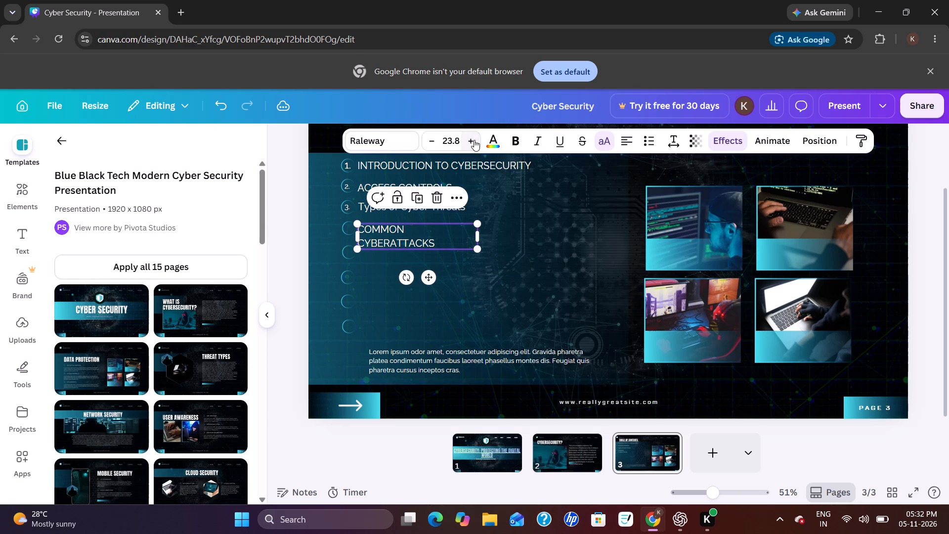
left_click_drag(477, 236, 491, 230)
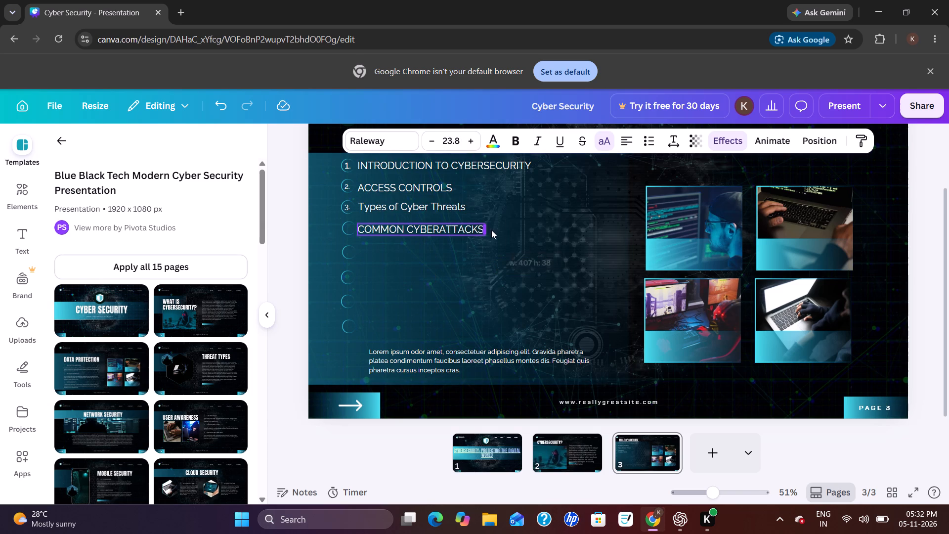
left_click_drag(491, 230, 502, 229)
left_click(557, 205)
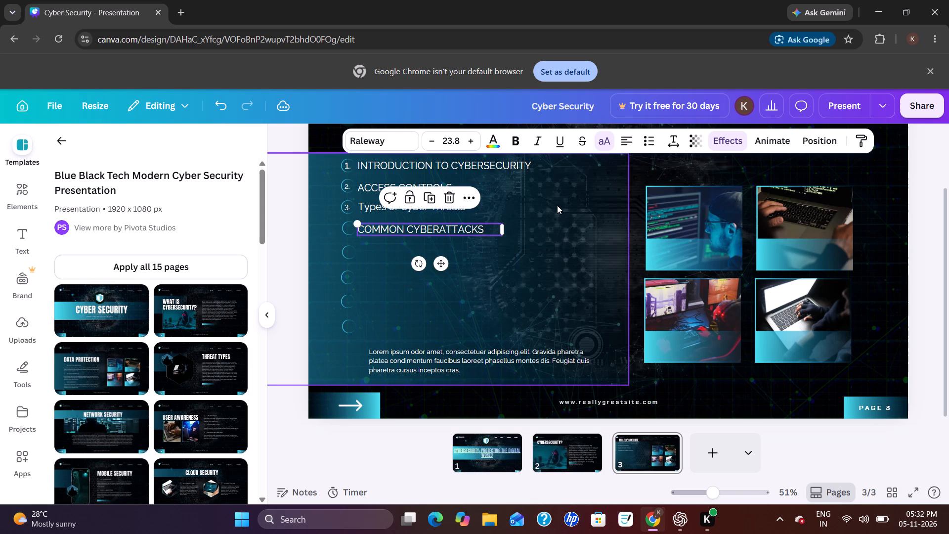
left_click(488, 228)
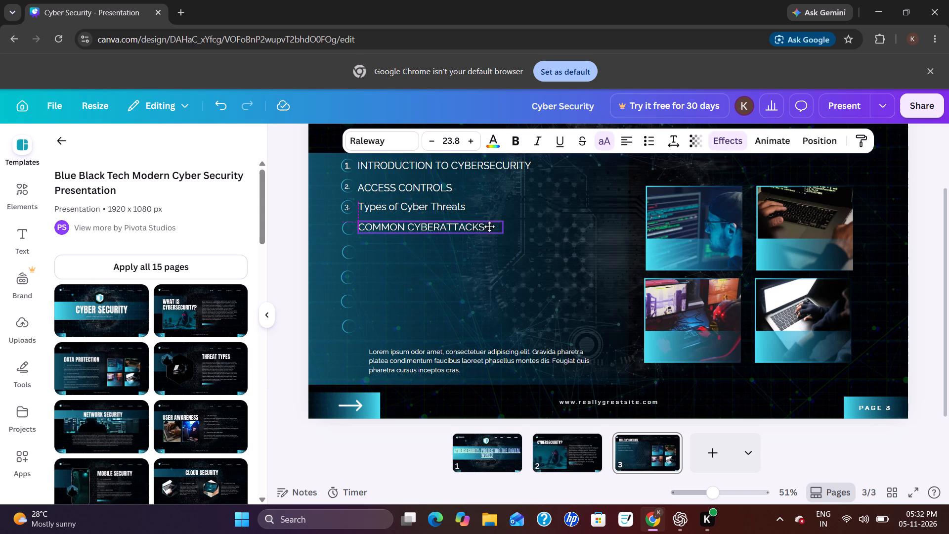
Make four duplicates of the "3." number in the third list ring.
left_click(348, 226)
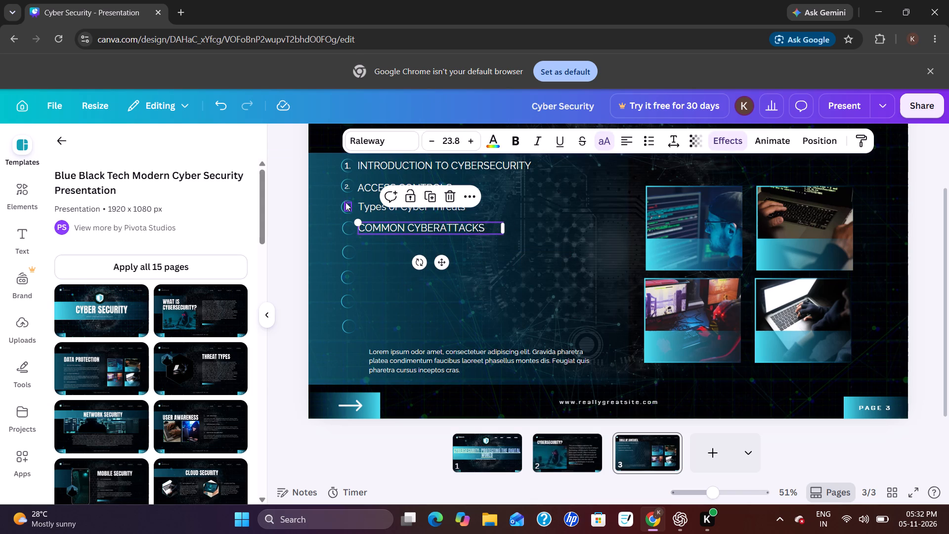
left_click(347, 208)
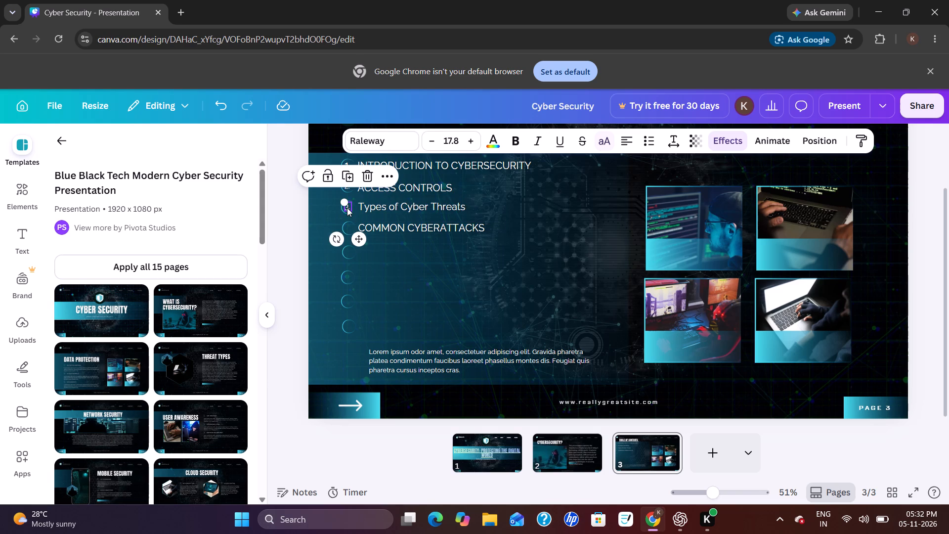
left_click(387, 170)
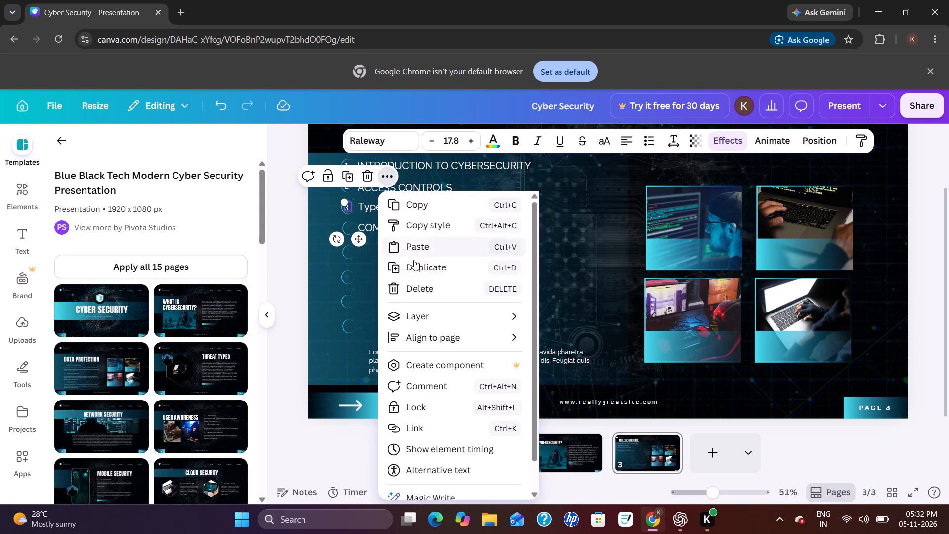
left_click(414, 268)
left_click(393, 189)
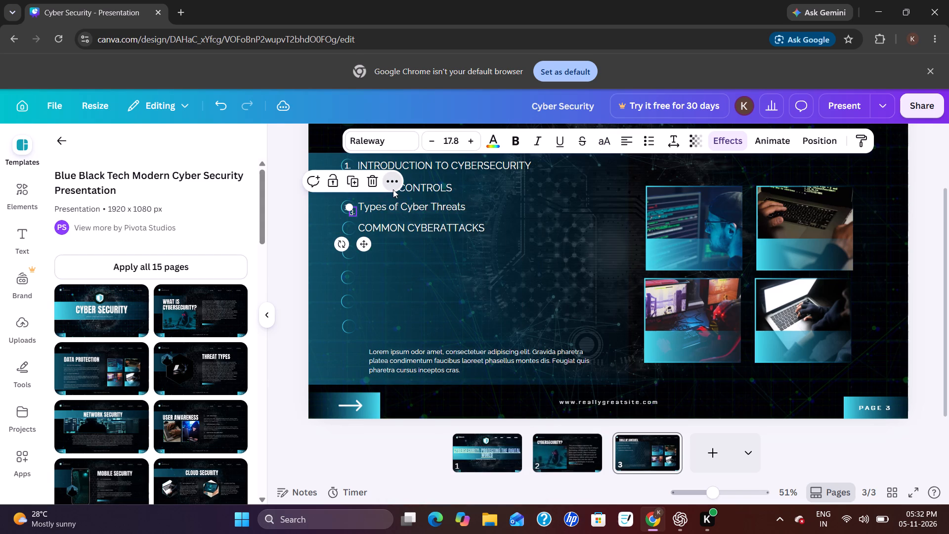
left_click(419, 270)
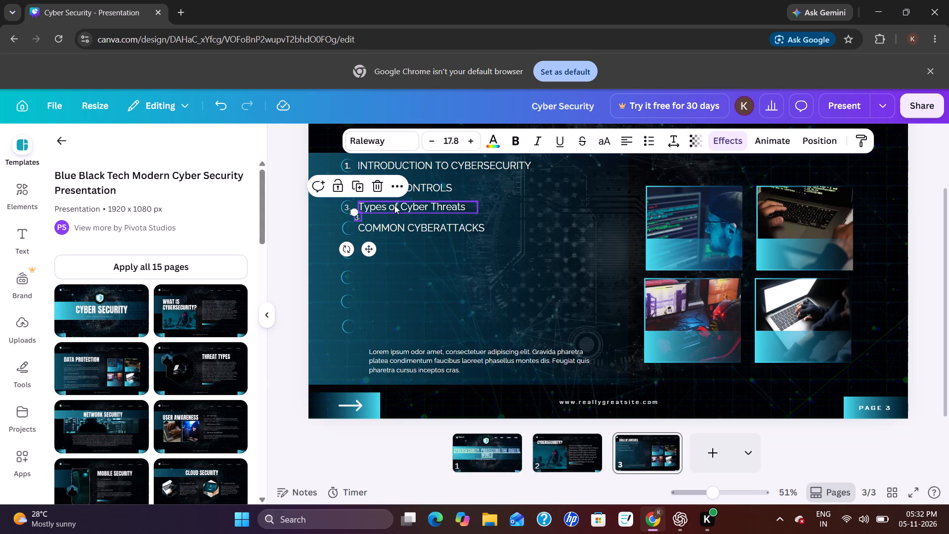
left_click(396, 193)
left_click(422, 278)
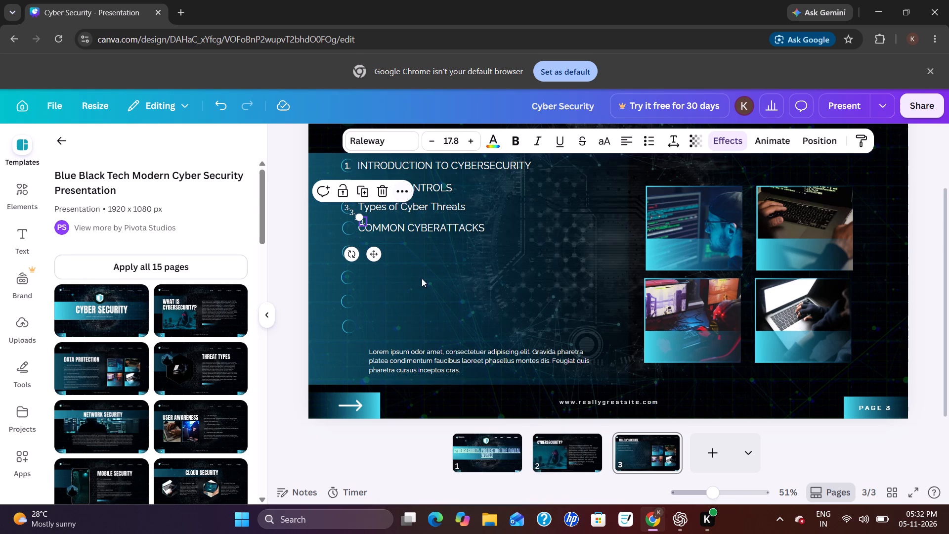
left_click(404, 190)
left_click(439, 287)
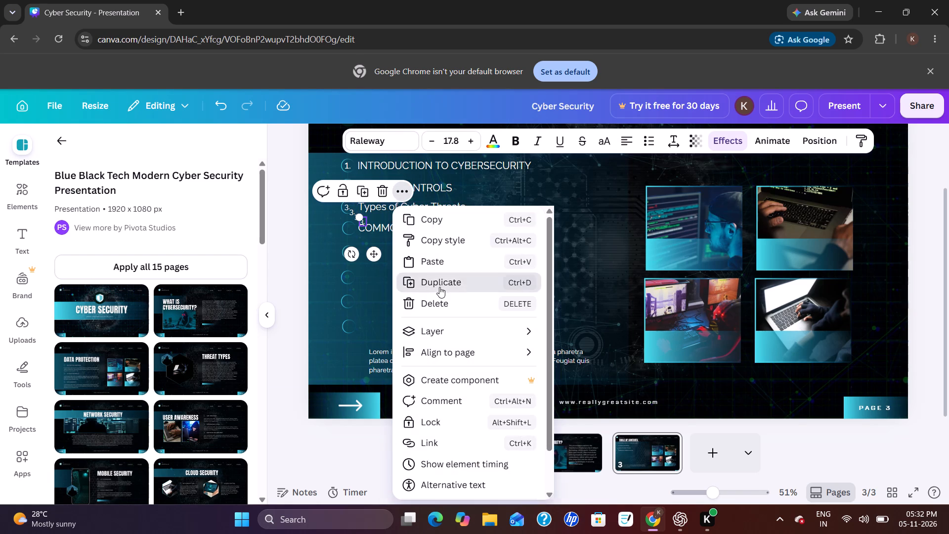
left_click(302, 250)
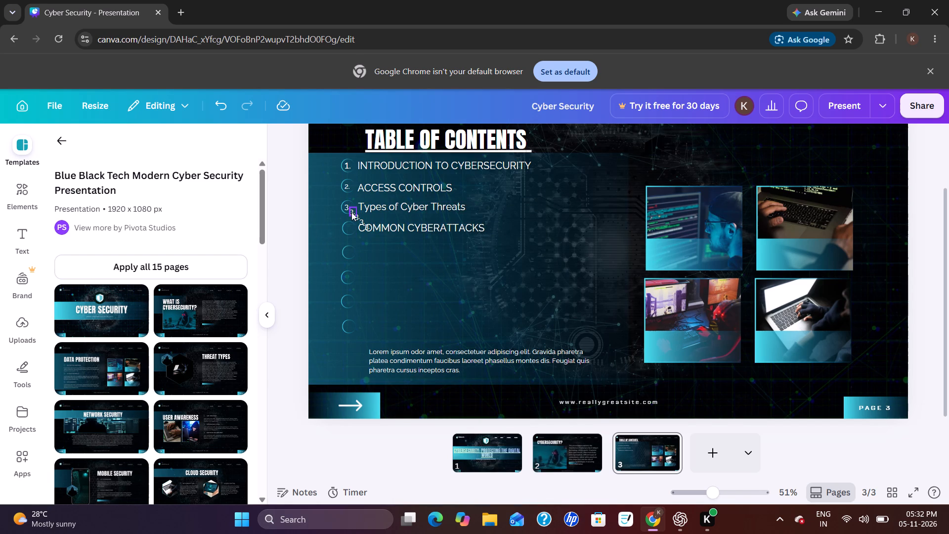
Move three of the duplicated "3." numbers into the fourth, fifth and sixth rings, one in each.
left_click_drag(351, 212, 348, 227)
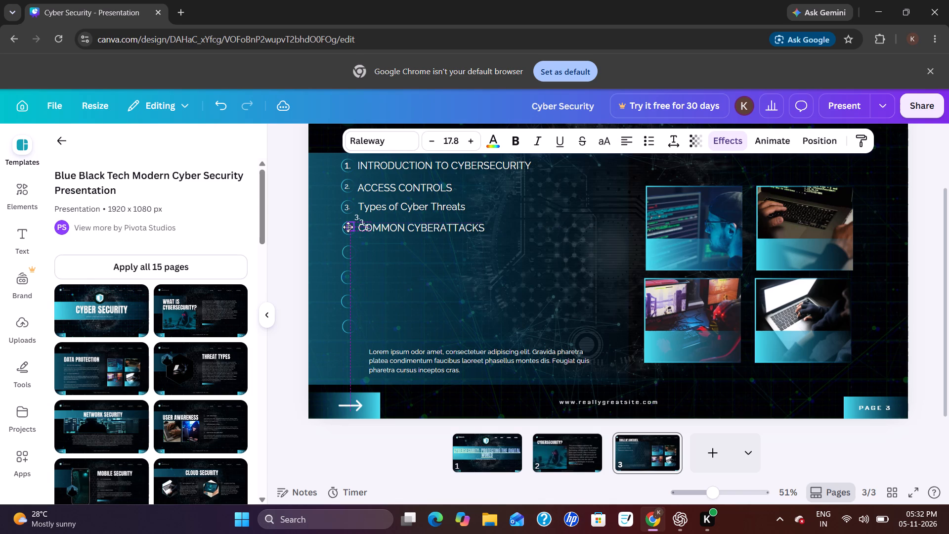
left_click_drag(348, 227, 347, 229)
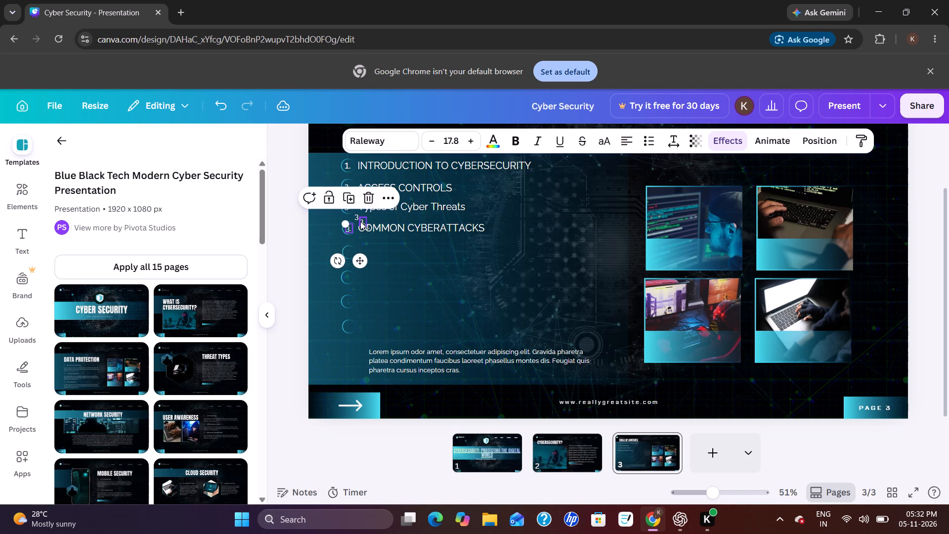
left_click_drag(360, 222, 345, 252)
left_click(408, 248)
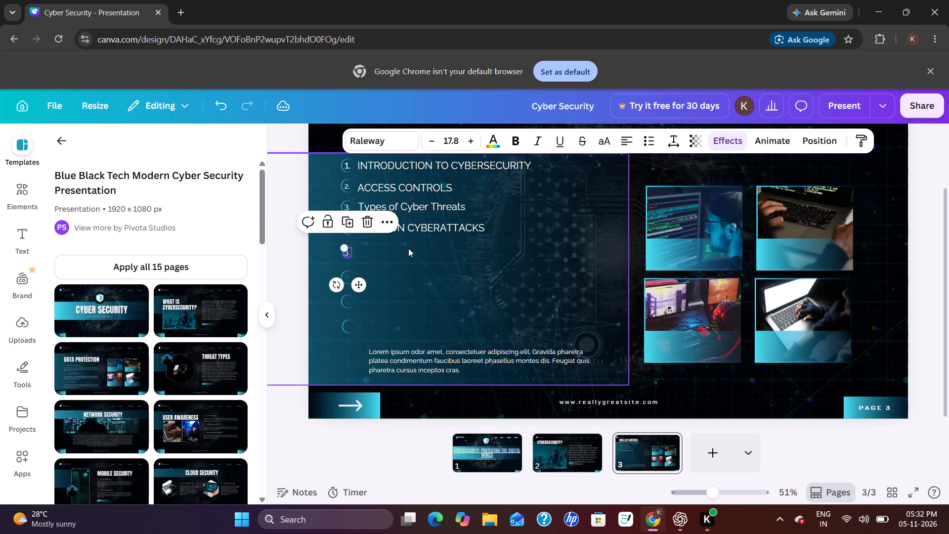
left_click_drag(359, 218, 354, 270)
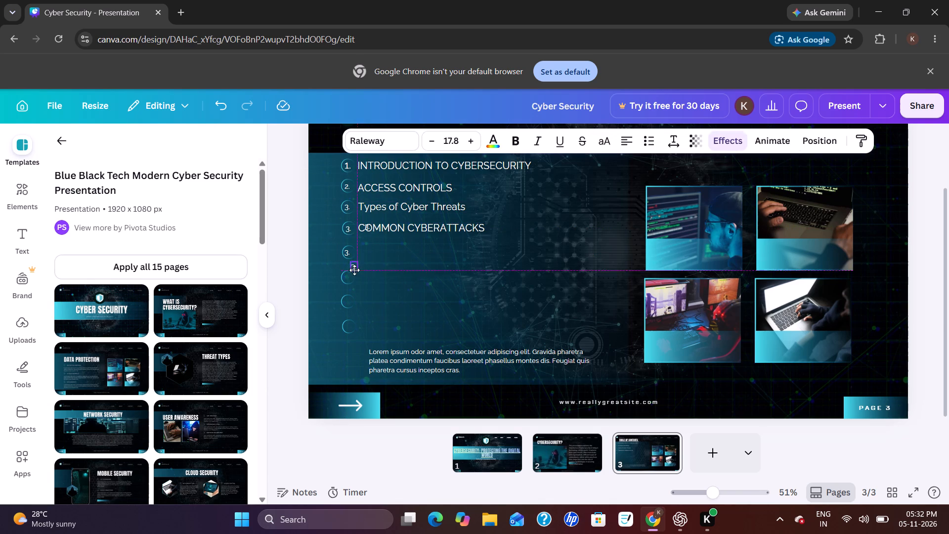
left_click_drag(354, 270, 348, 280)
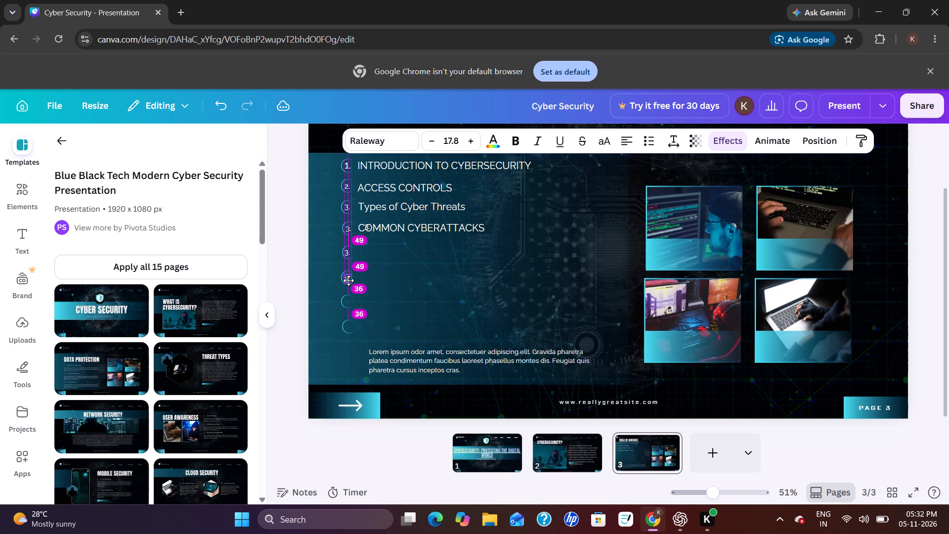
left_click_drag(348, 280, 348, 281)
left_click(270, 278)
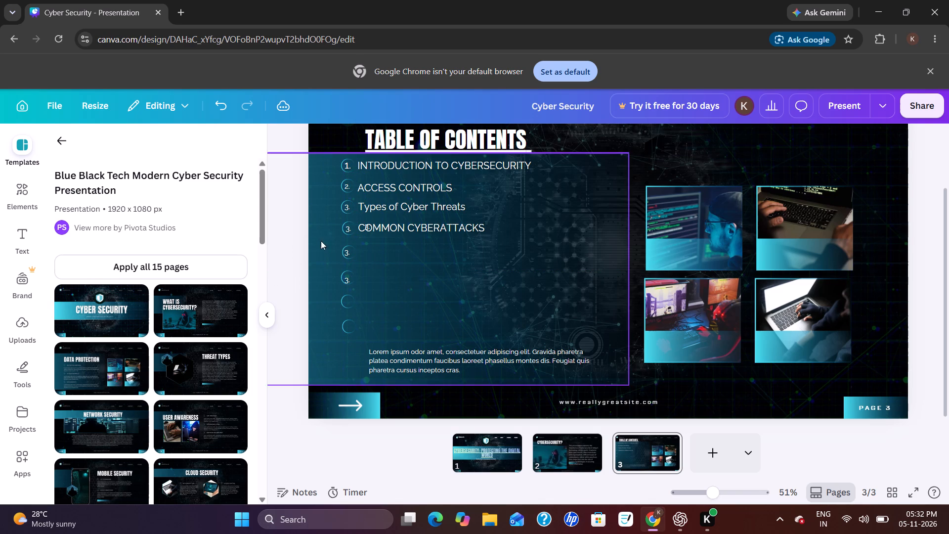
Change the numbers in the fourth, fifth and sixth rings to "4.", "5." and "6." respectively.
left_click(350, 226)
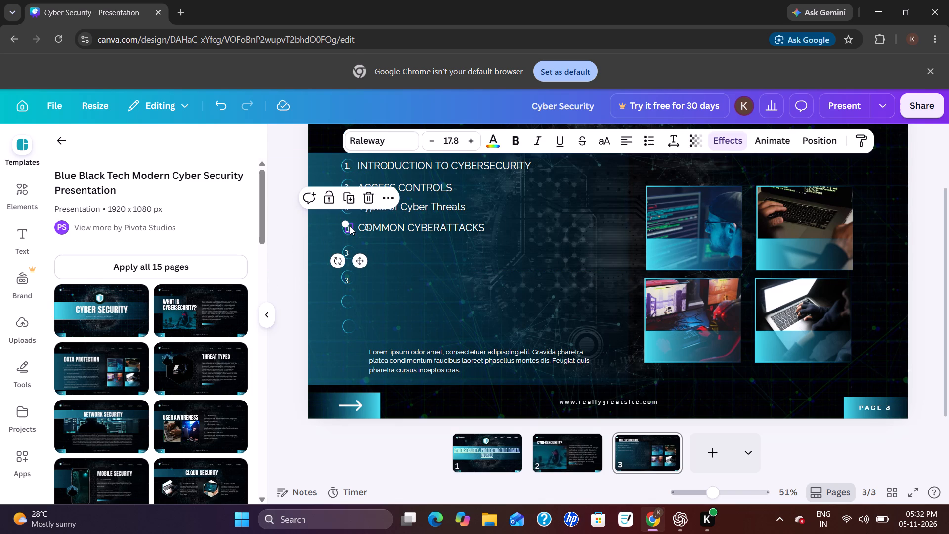
left_click(348, 227)
key("BackSpace")
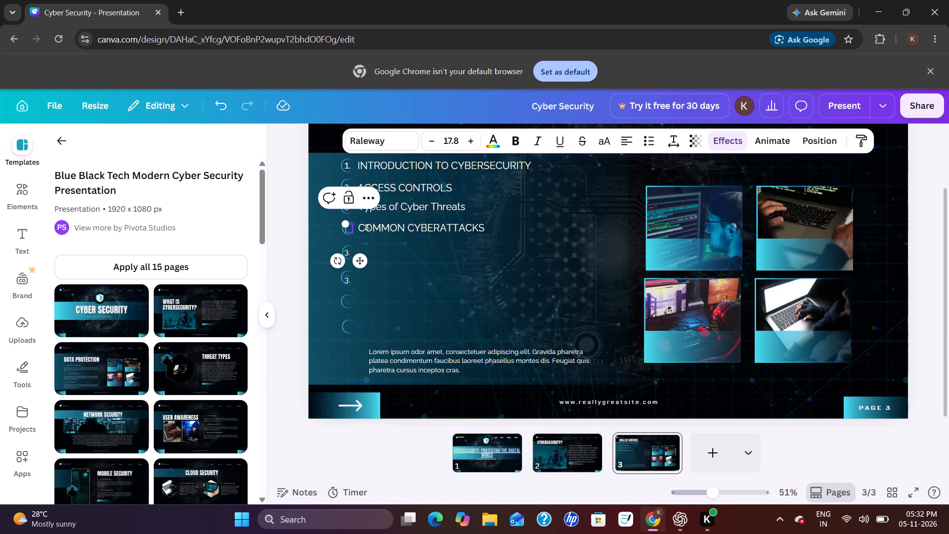
key("4")
key("period")
left_click(348, 253)
left_click(348, 253)
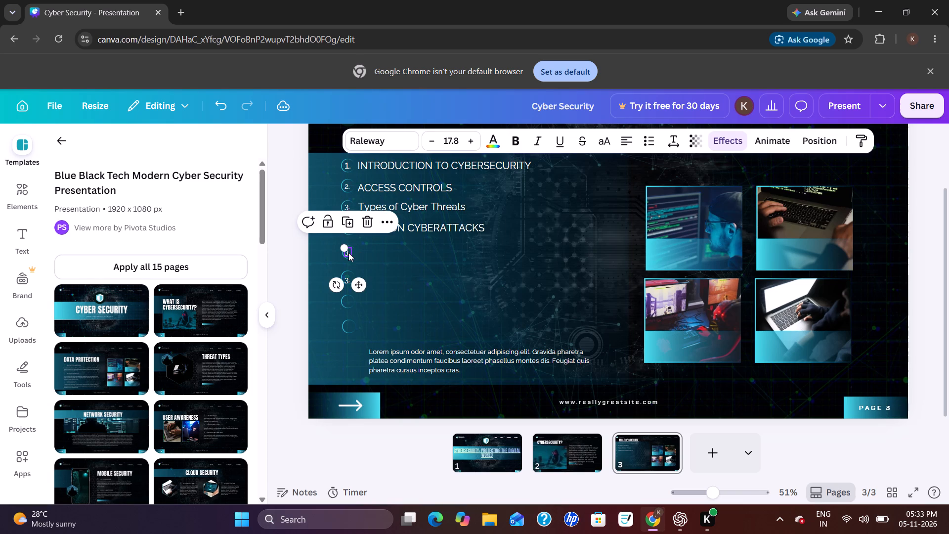
key("BackSpace")
key("5")
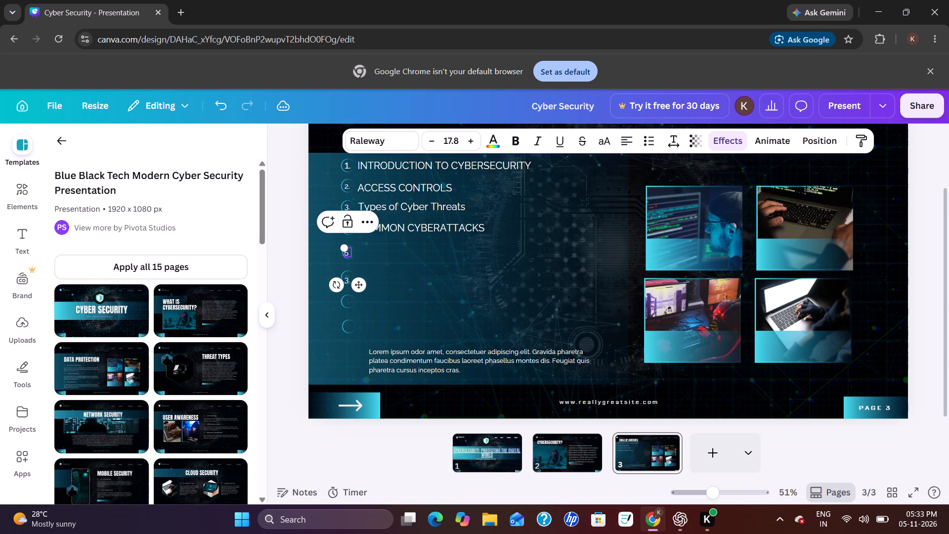
key("period")
double_click(346, 279)
key("BackSpace")
type("6.")
left_click(295, 297)
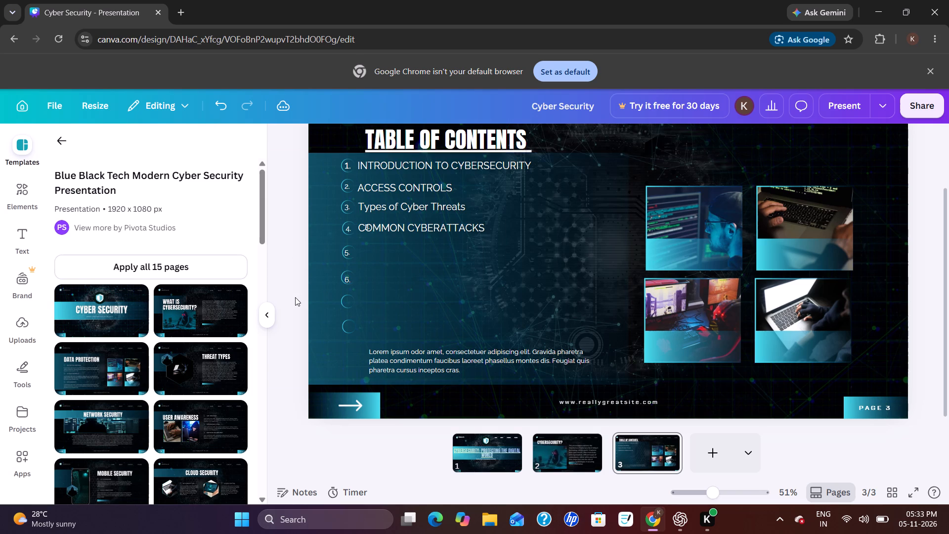
Move the leftover "3." copy from the "COMMON CYBERATTACKS" heading into the seventh ring and change it to "7.".
left_click_drag(367, 229, 345, 303)
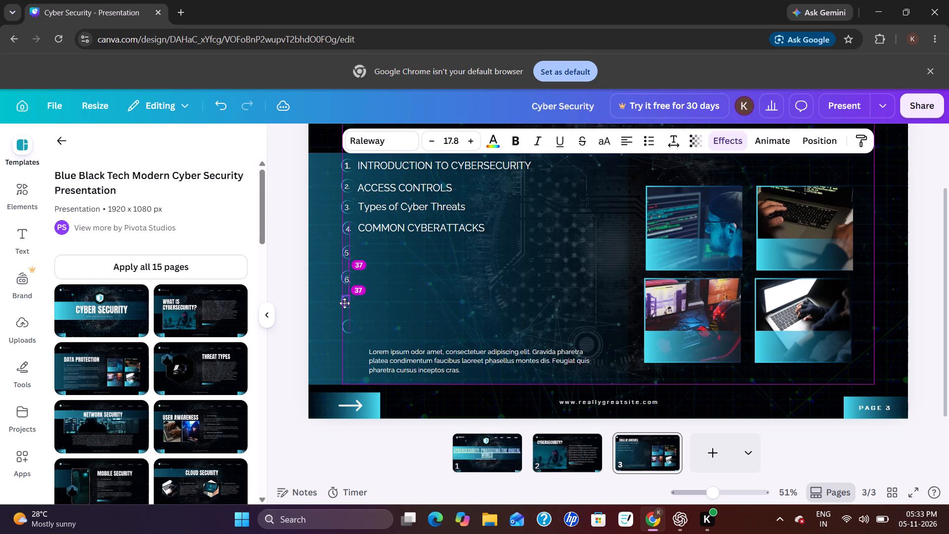
left_click_drag(345, 303, 345, 305)
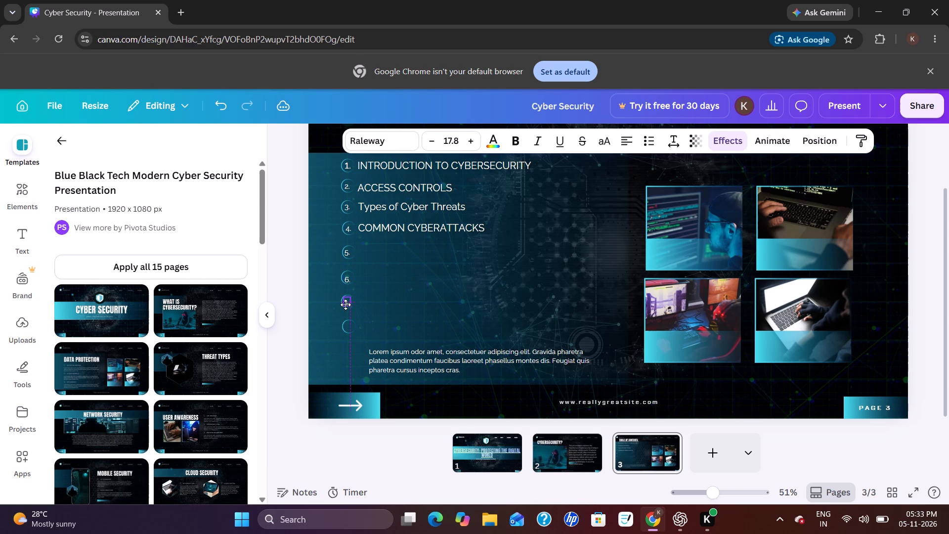
left_click_drag(345, 305, 346, 304)
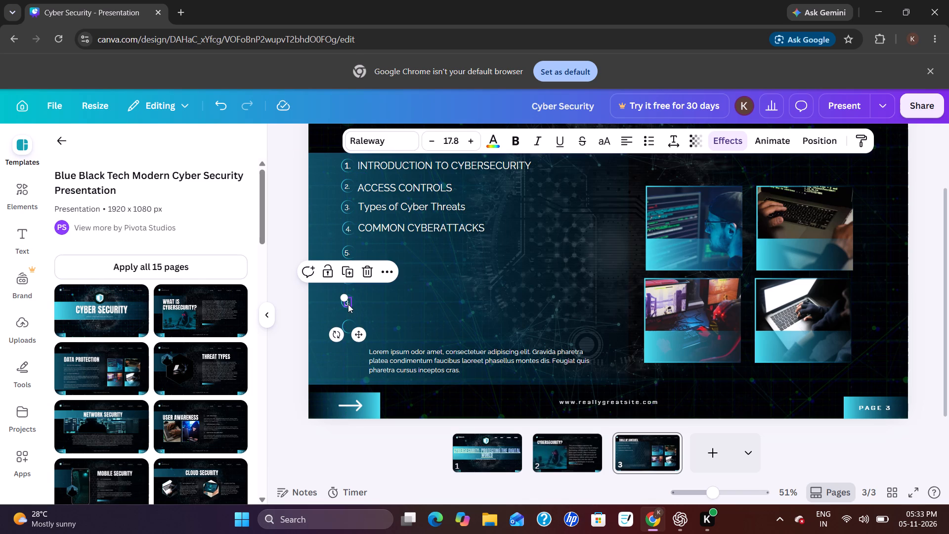
left_click(302, 304)
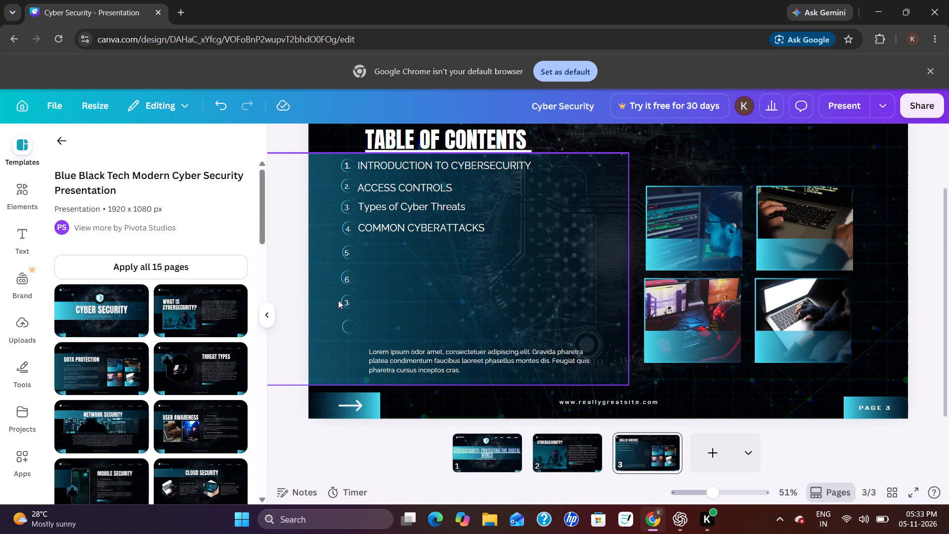
left_click(346, 303)
left_click(346, 303)
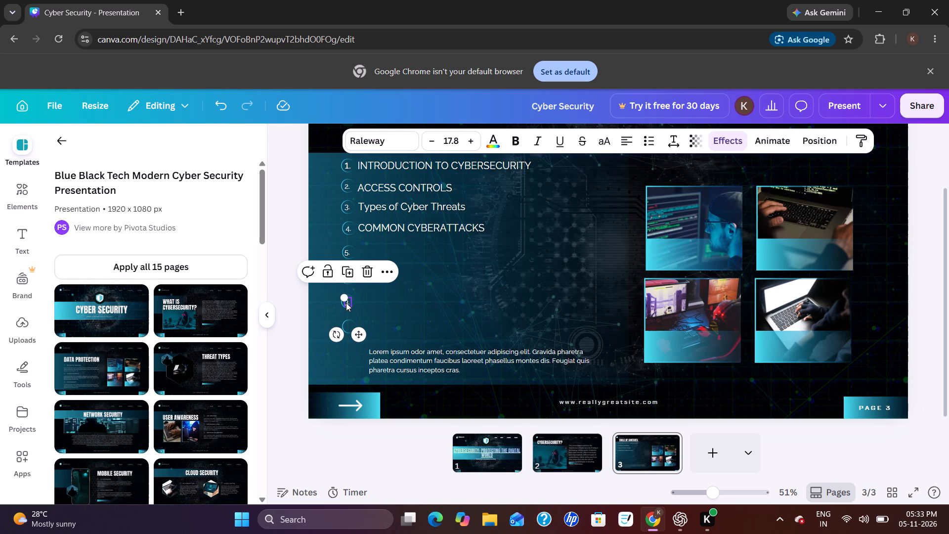
key("BackSpace")
type("7.")
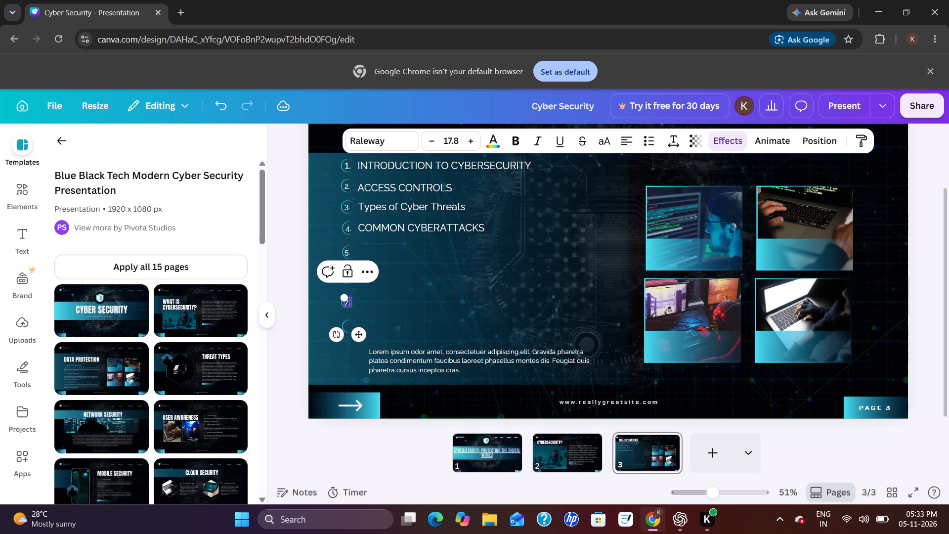
left_click(289, 322)
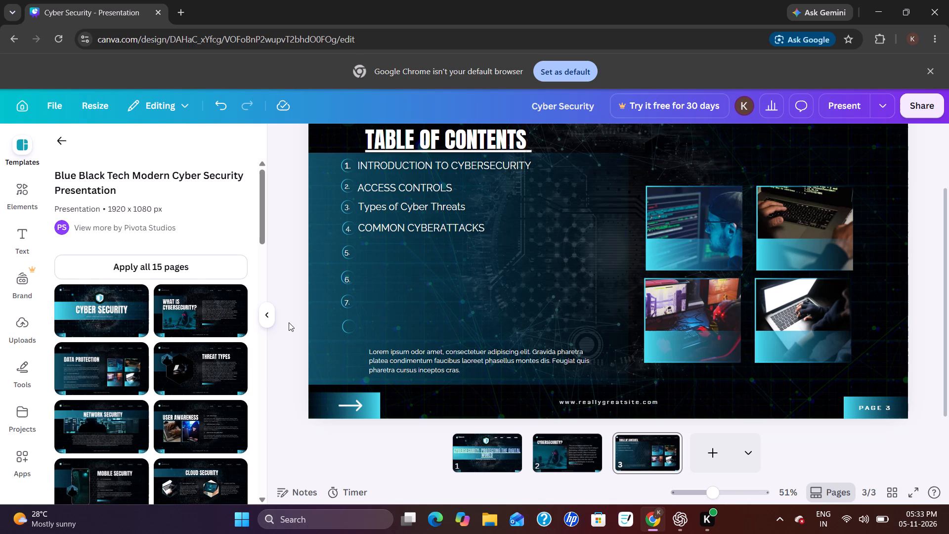
Nudge the numbers "5.", "6." and "7." so each lines up within its ring and with the numbers above.
left_click(395, 209)
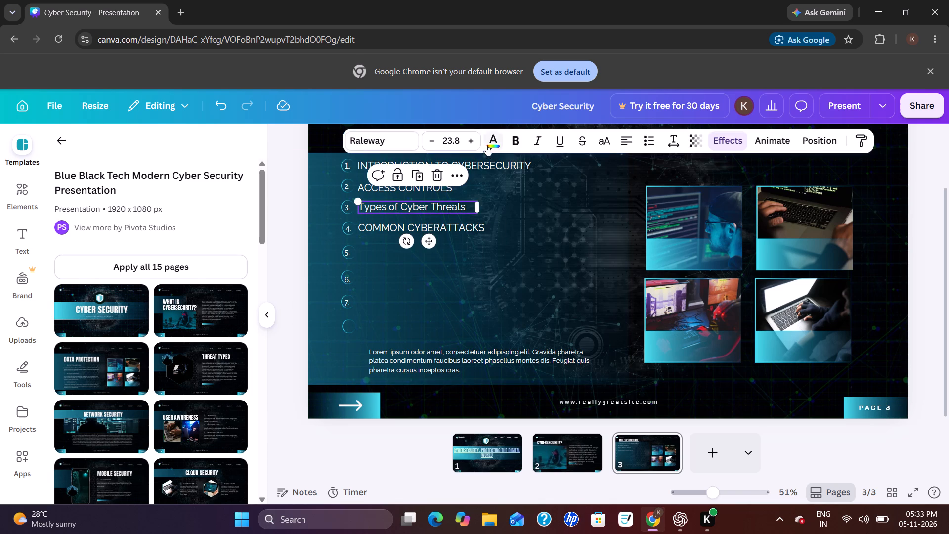
left_click(349, 255)
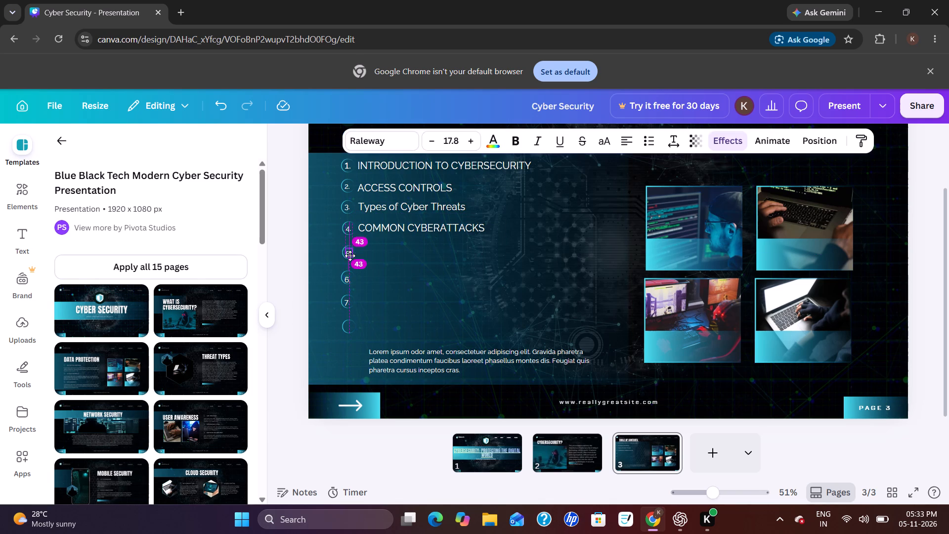
left_click(349, 274)
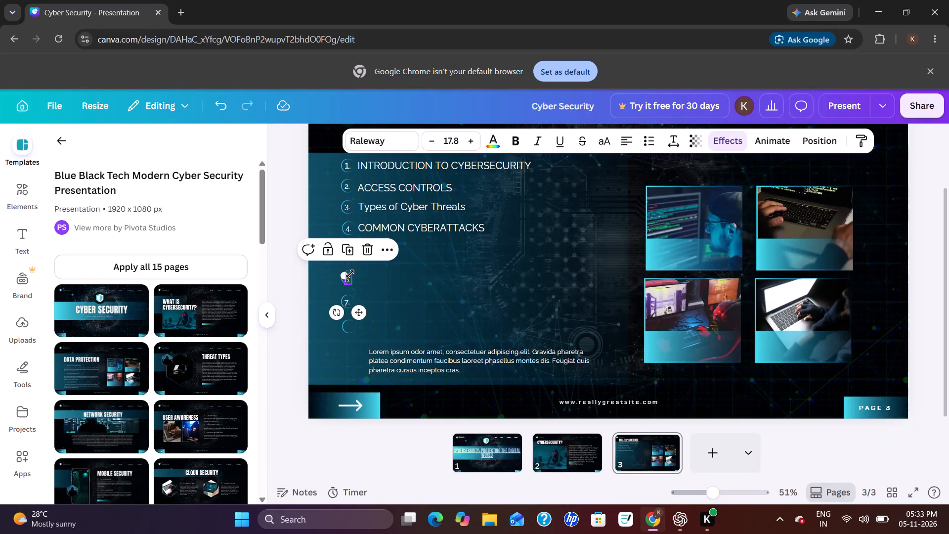
left_click(350, 280)
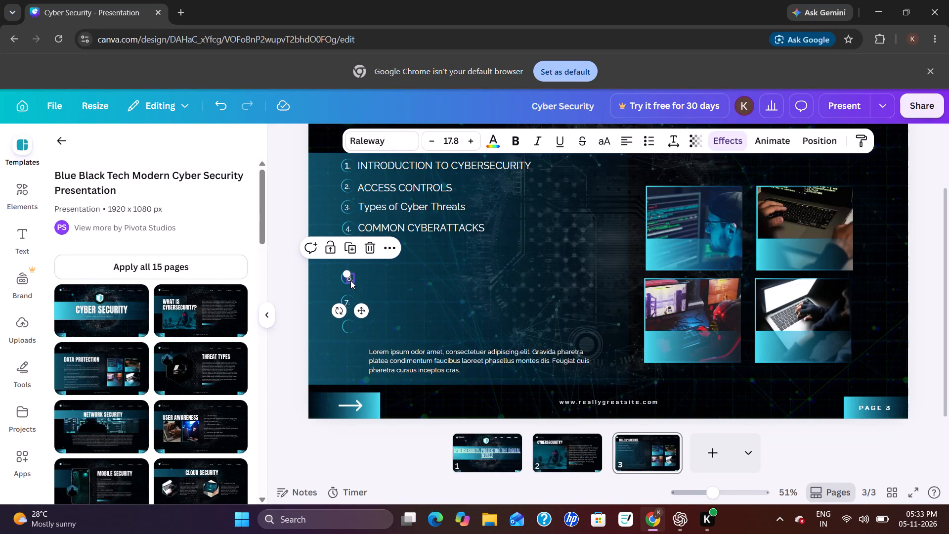
left_click(346, 306)
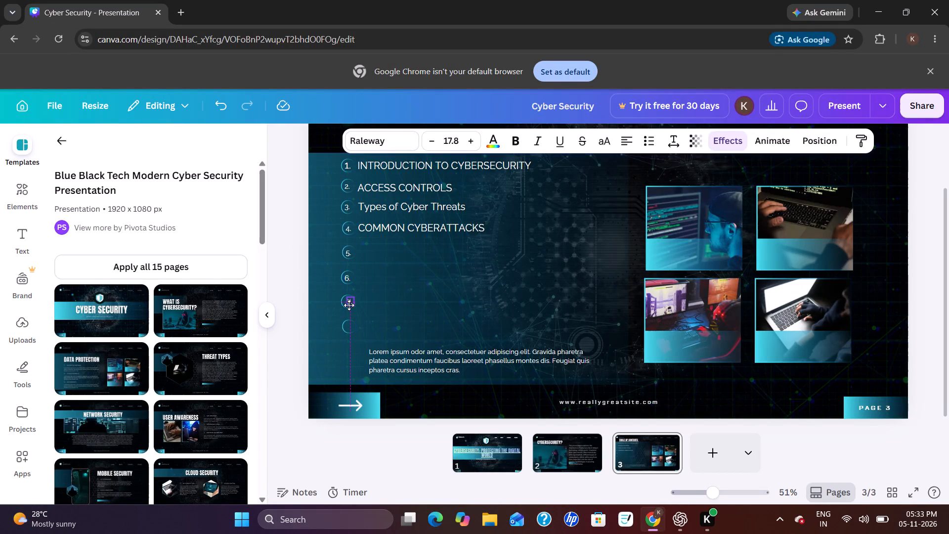
left_click(299, 323)
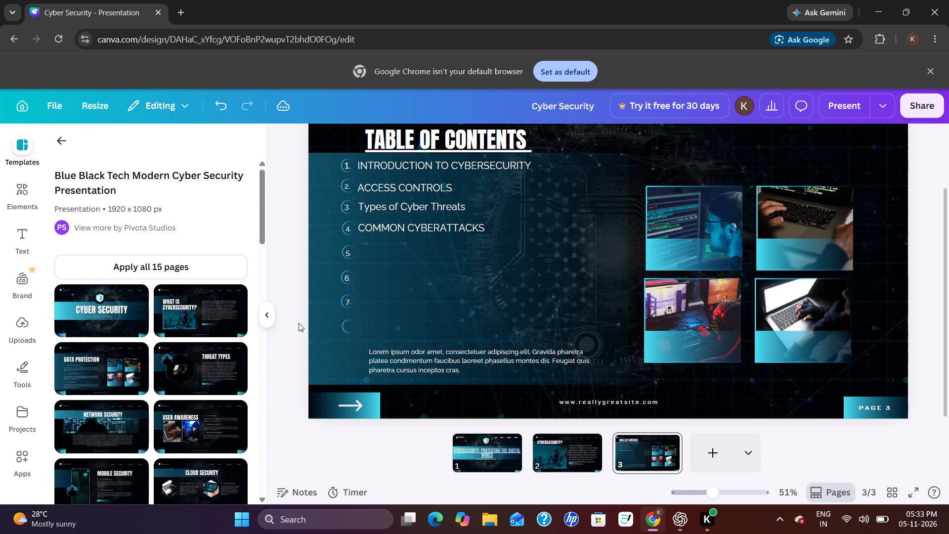
Duplicate the "7." number into the eighth ring, change the copy to "8." and align it within the ring.
left_click(348, 302)
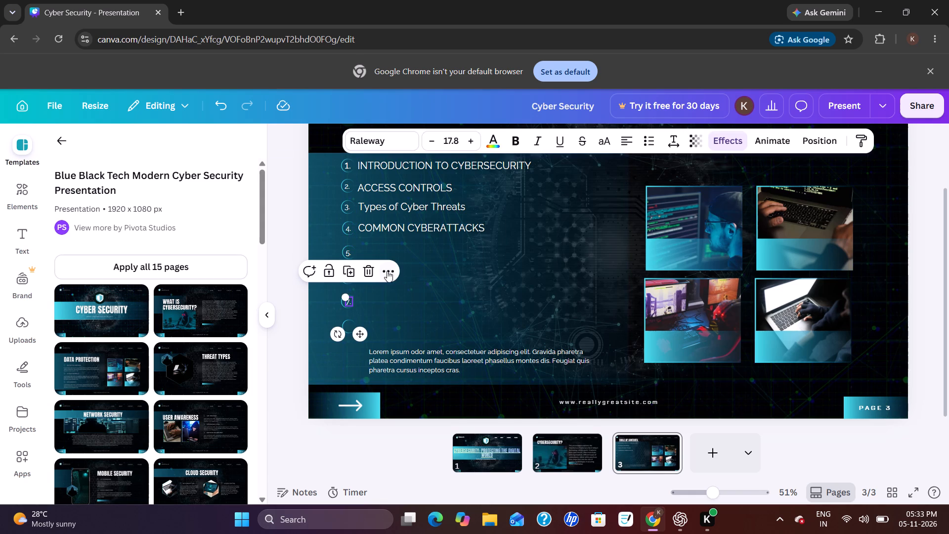
left_click(394, 268)
left_click(427, 367)
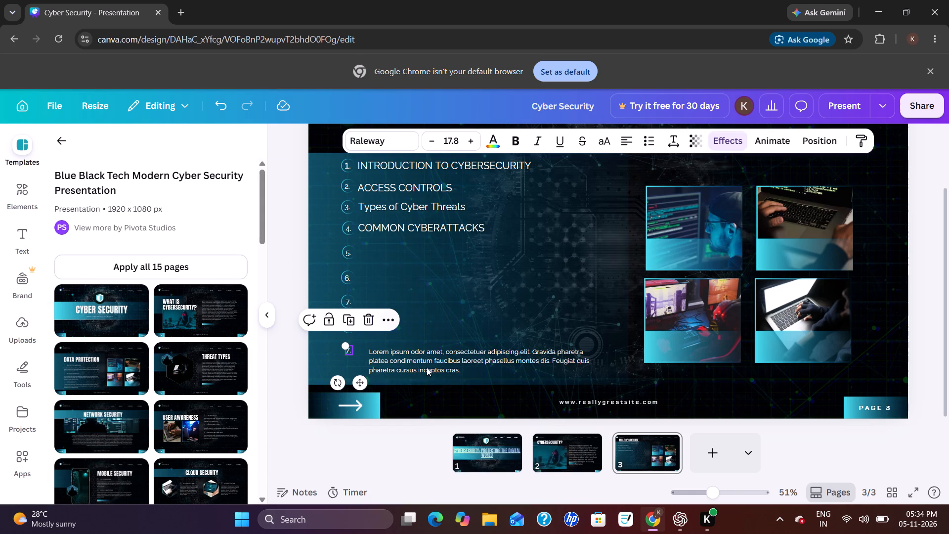
left_click_drag(350, 351, 350, 346)
left_click_drag(350, 346, 350, 330)
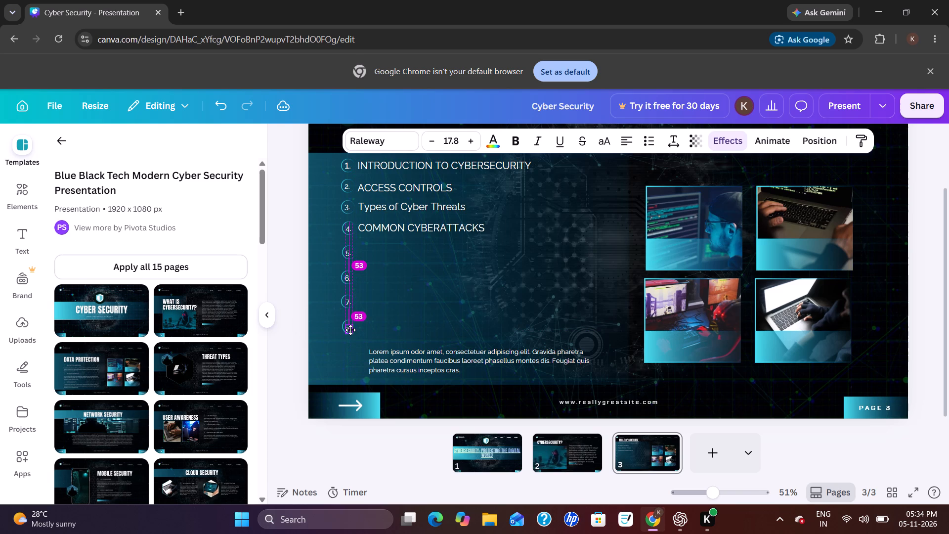
left_click_drag(350, 330, 350, 330)
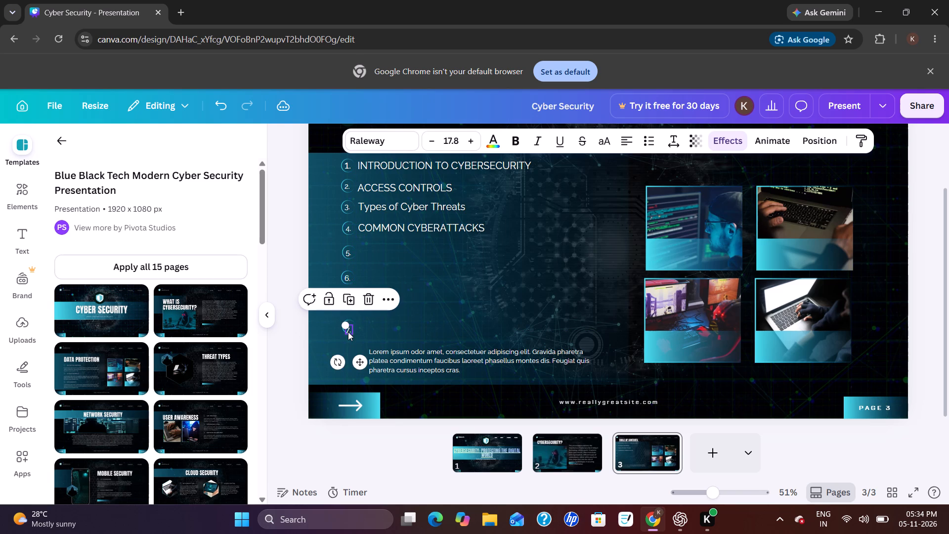
left_click(350, 327)
key("BackSpace")
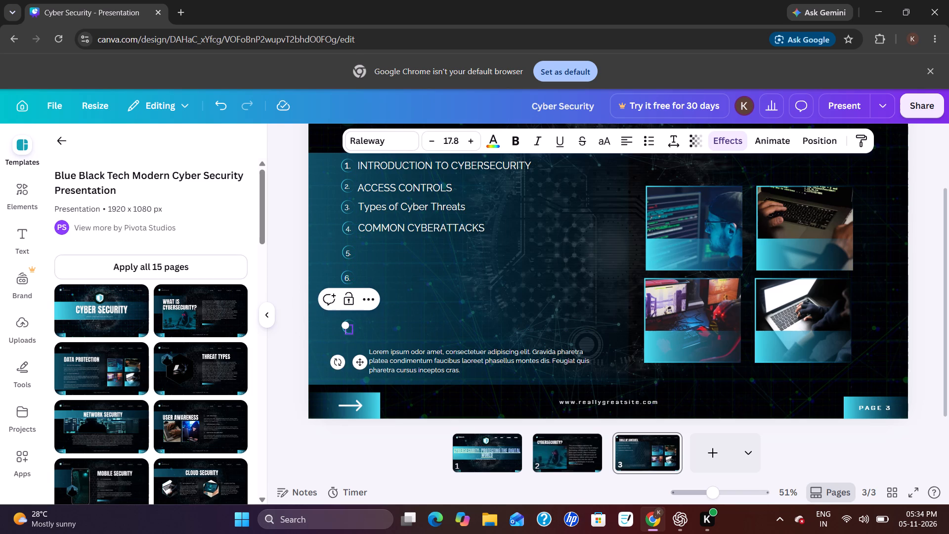
type("8.")
left_click(283, 336)
left_click(349, 329)
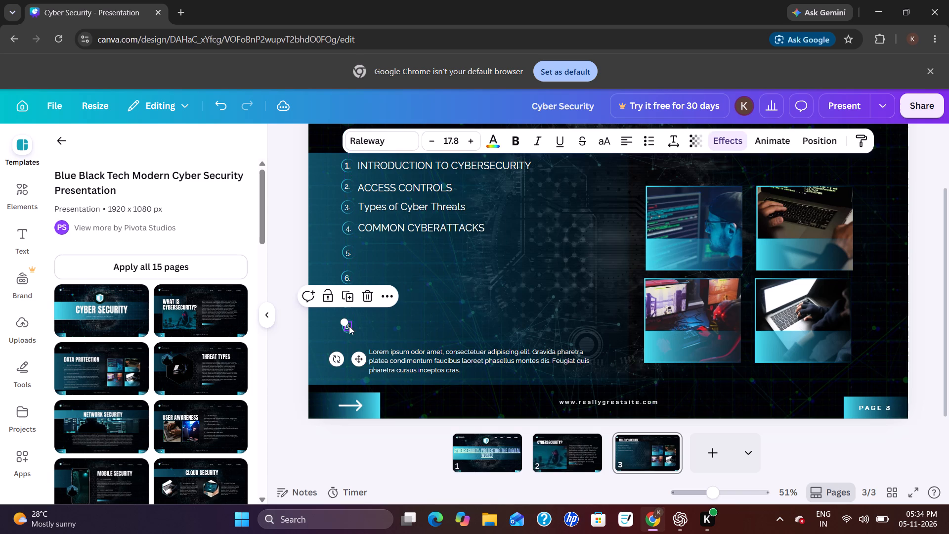
left_click(292, 325)
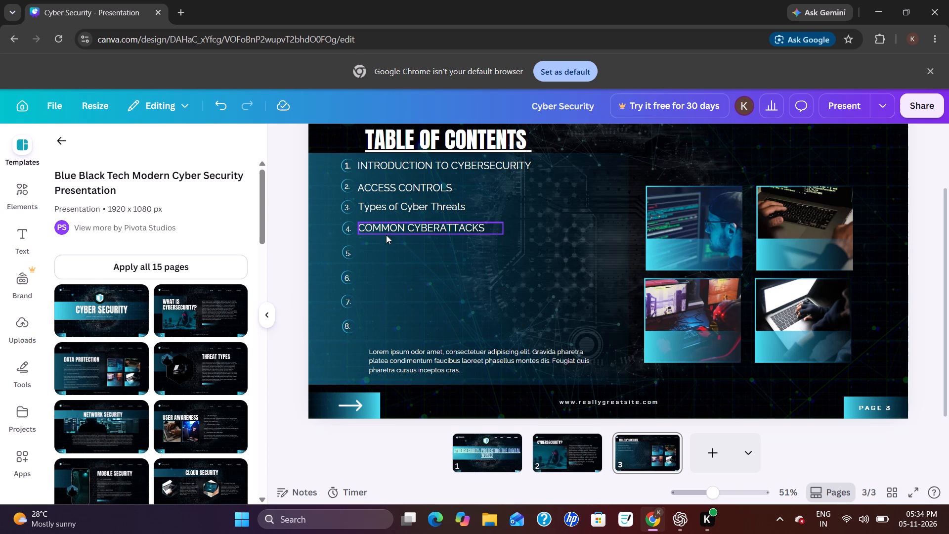
Duplicate the "COMMON CYBERATTACKS" heading four times.
left_click(390, 229)
left_click(466, 193)
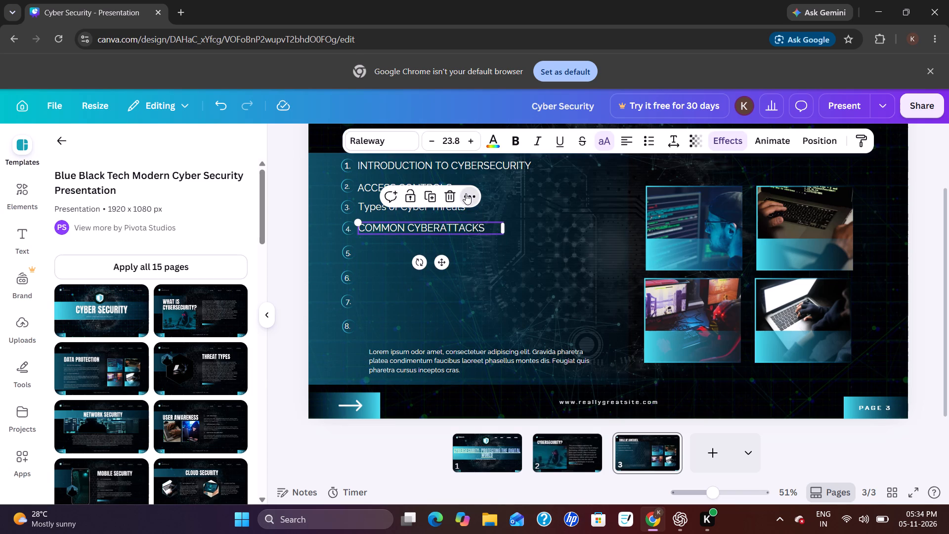
left_click(486, 290)
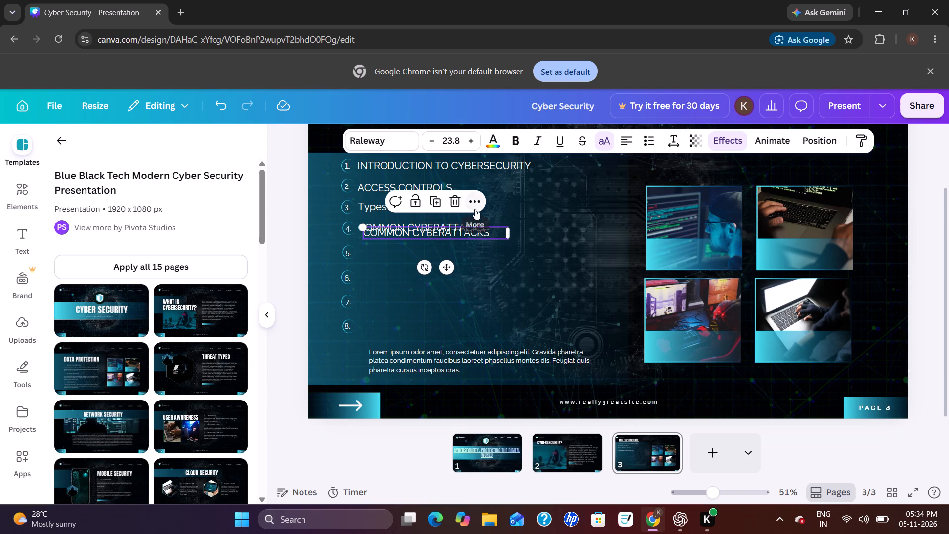
left_click(475, 209)
left_click(498, 290)
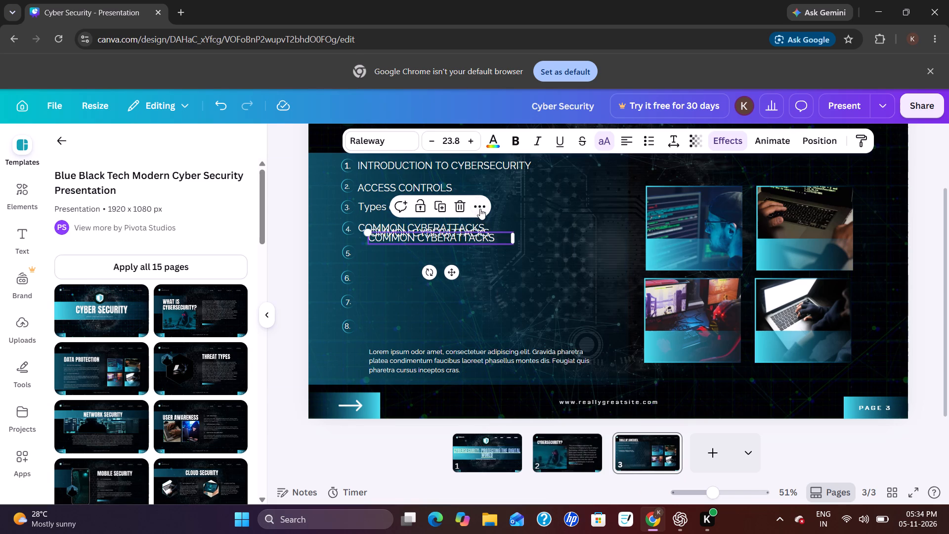
left_click(480, 208)
left_click(507, 297)
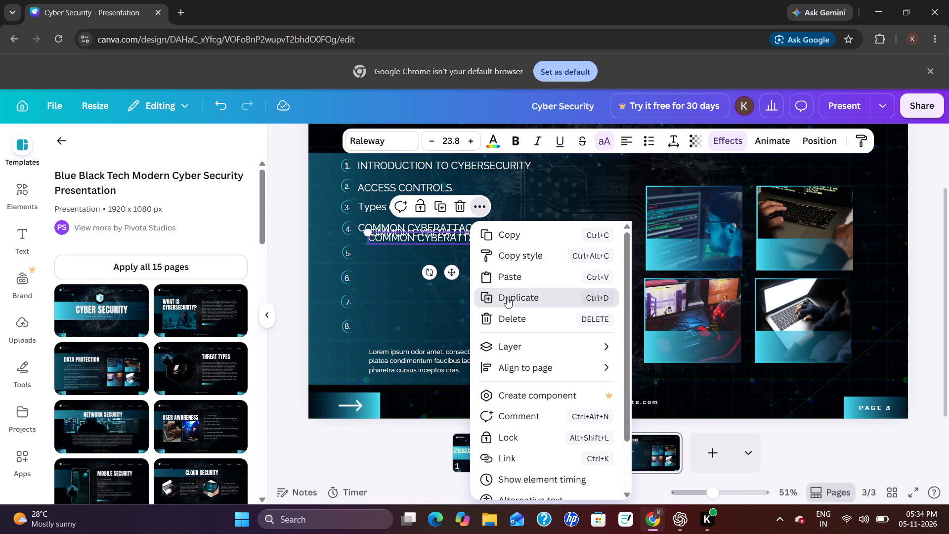
left_click(489, 217)
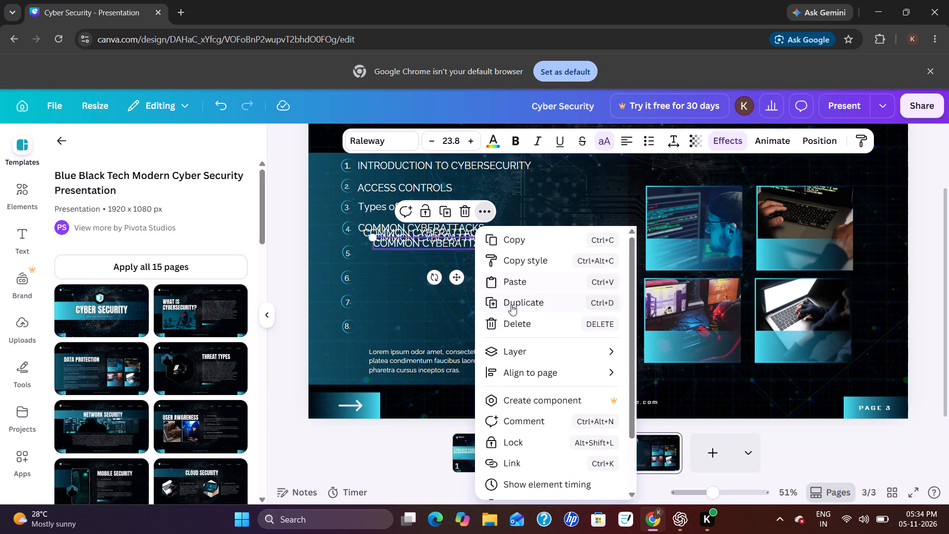
left_click(511, 305)
Move the four "COMMON CYBERATTACKS" copies beside numbers 8, 7, 6 and 5, left-aligned with the headings above.
left_click_drag(457, 246, 440, 324)
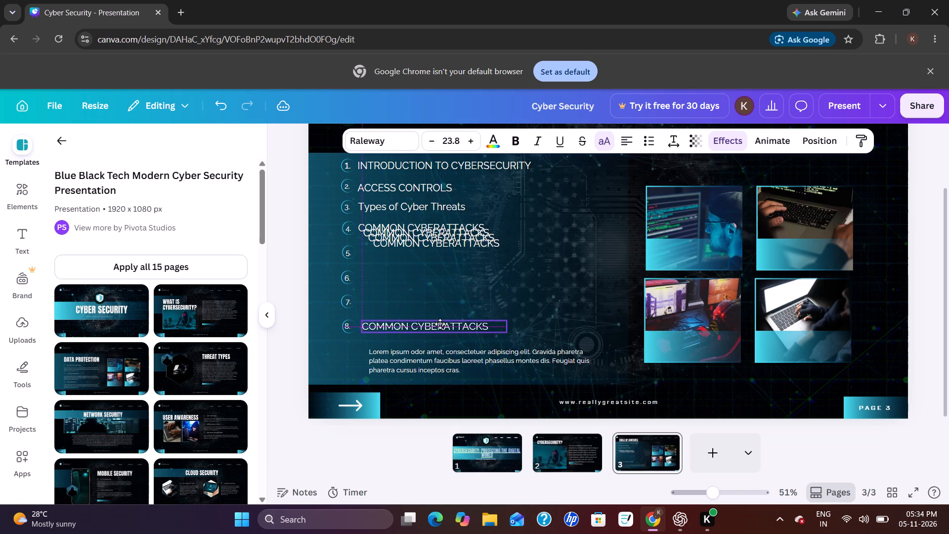
left_click_drag(440, 324, 437, 321)
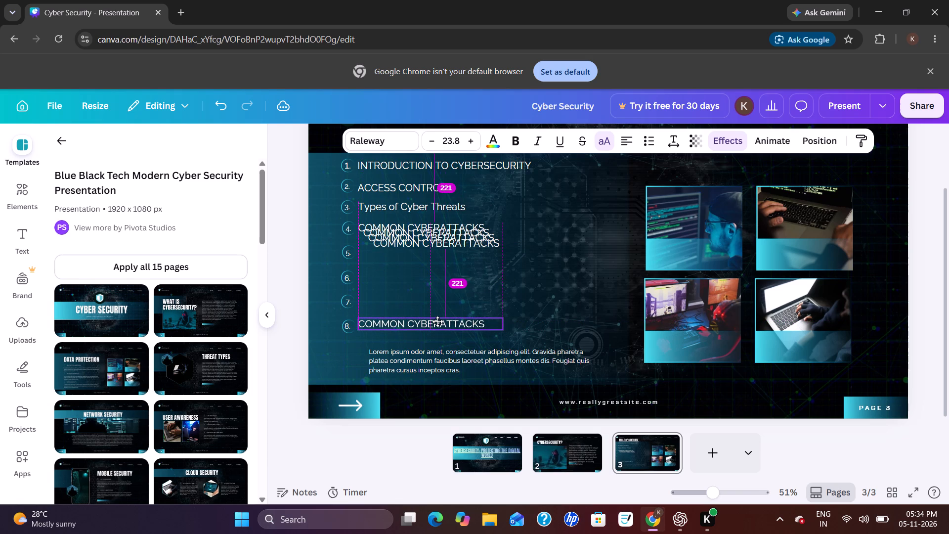
left_click_drag(437, 321, 437, 324)
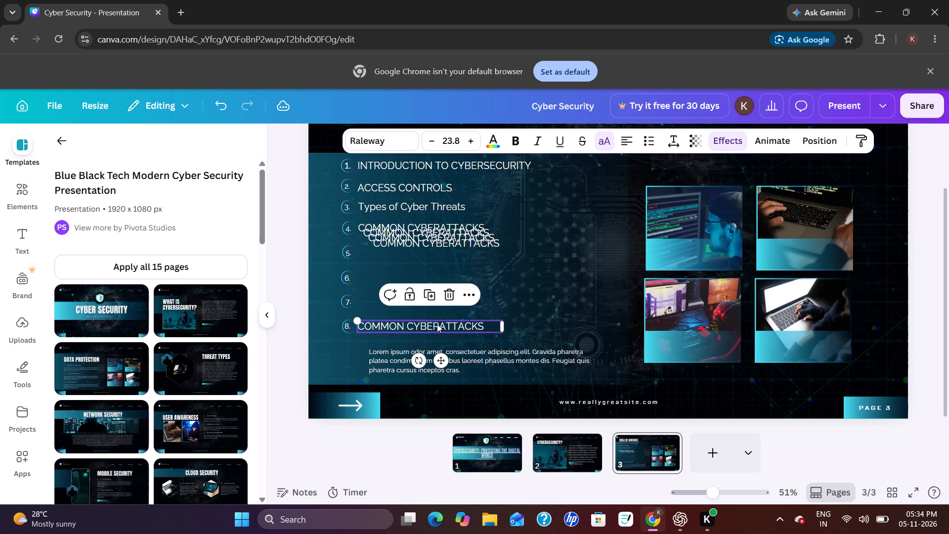
left_click_drag(467, 238, 453, 290)
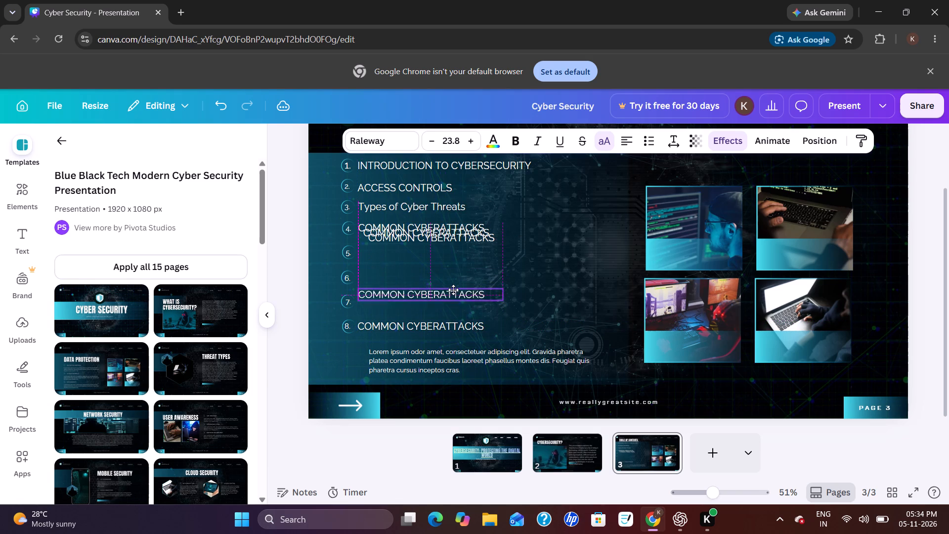
left_click_drag(453, 290, 453, 297)
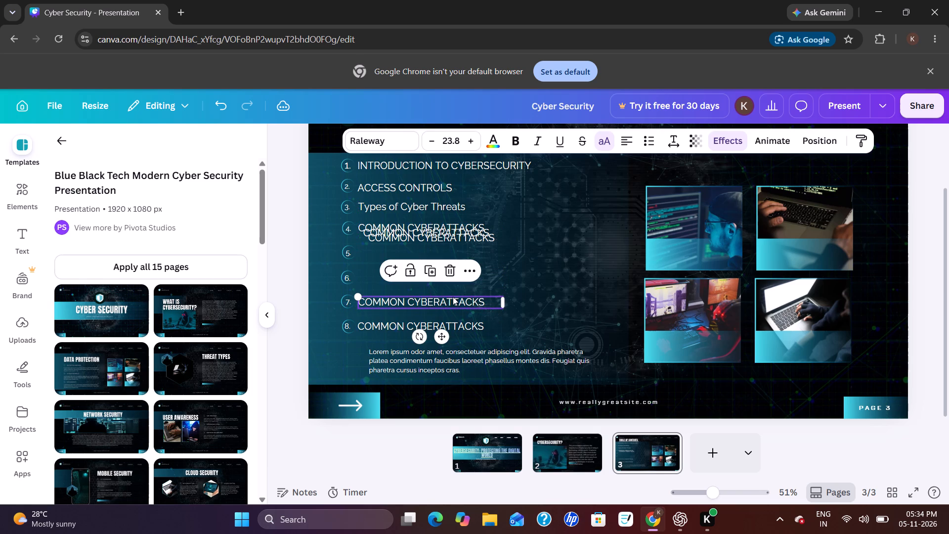
left_click_drag(444, 231, 436, 267)
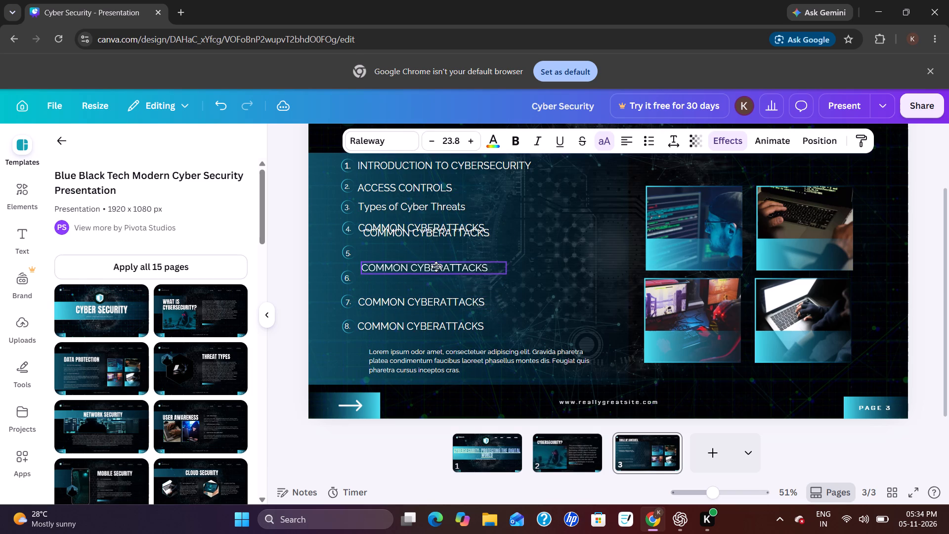
left_click_drag(436, 267, 435, 270)
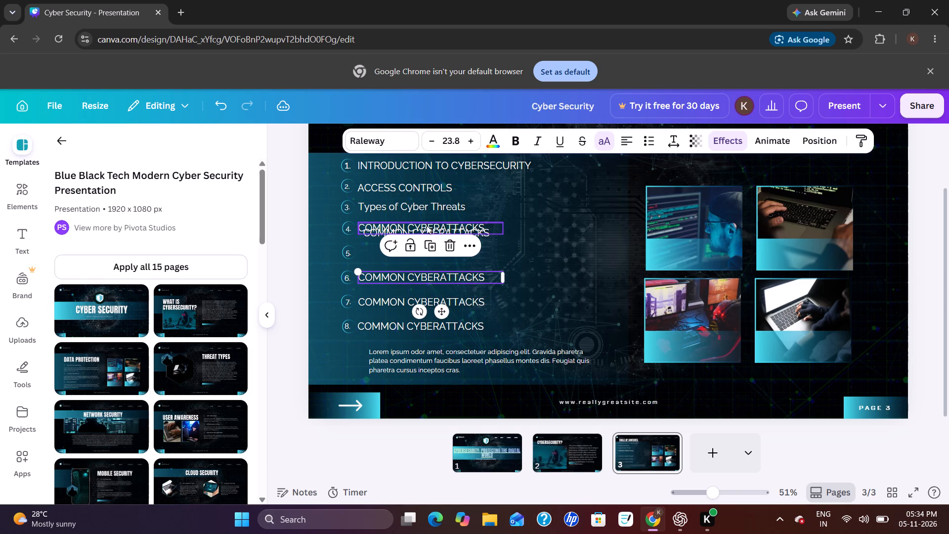
left_click_drag(446, 226, 442, 248)
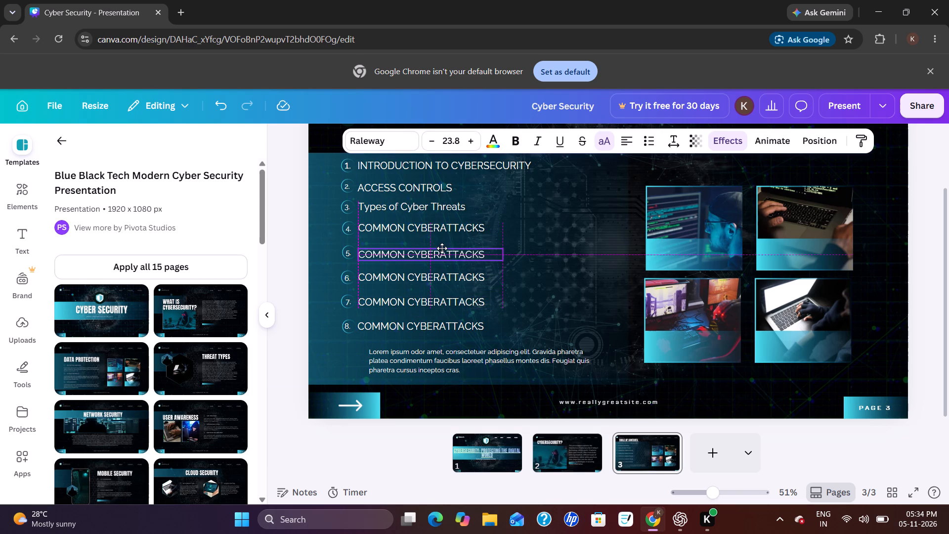
left_click_drag(442, 248, 441, 247)
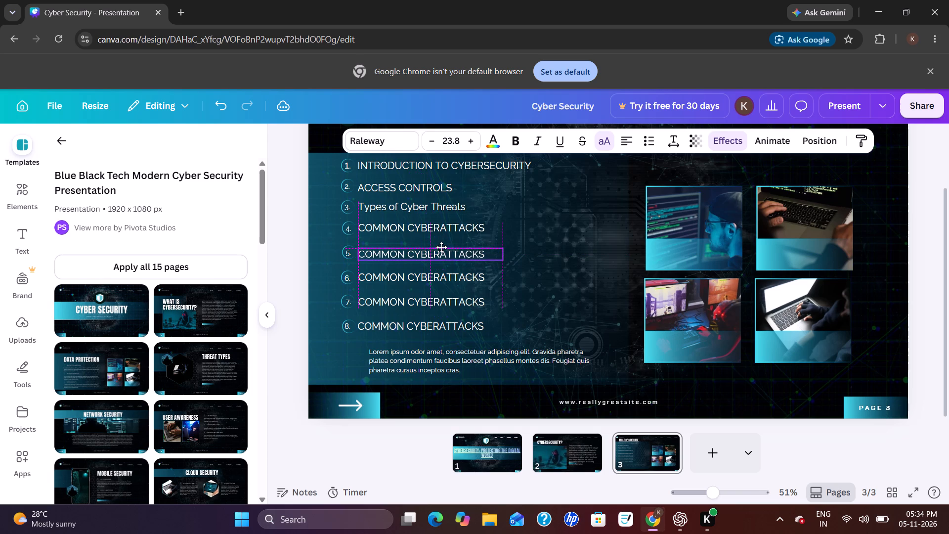
left_click_drag(441, 247, 442, 247)
left_click(377, 228)
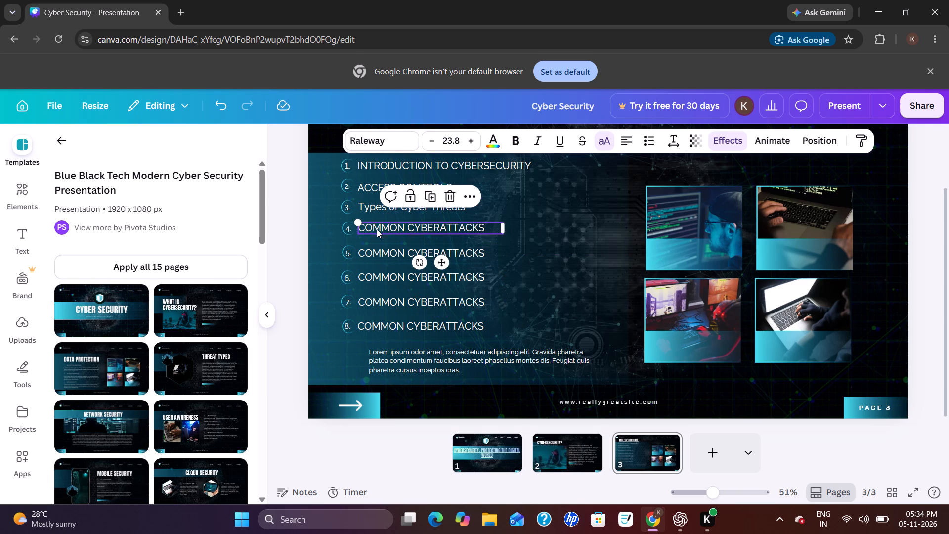
left_click(282, 261)
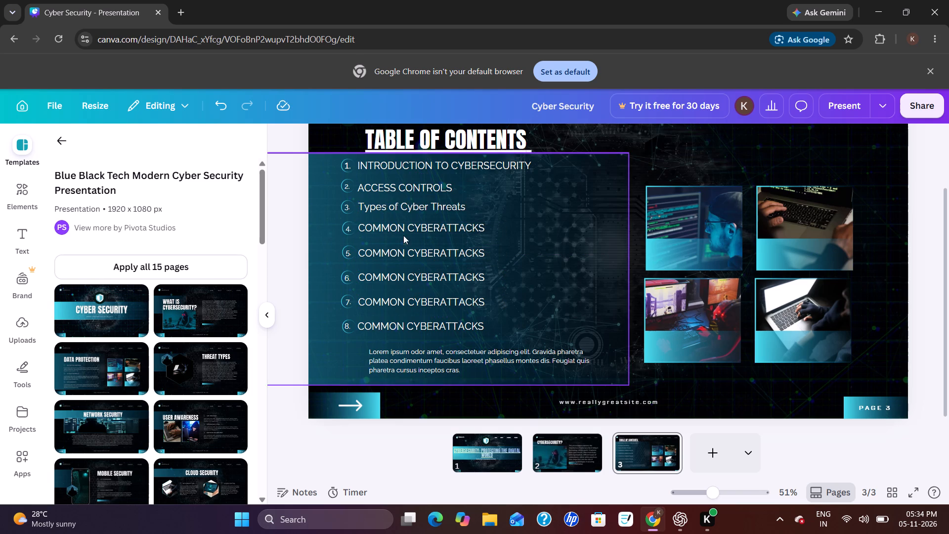